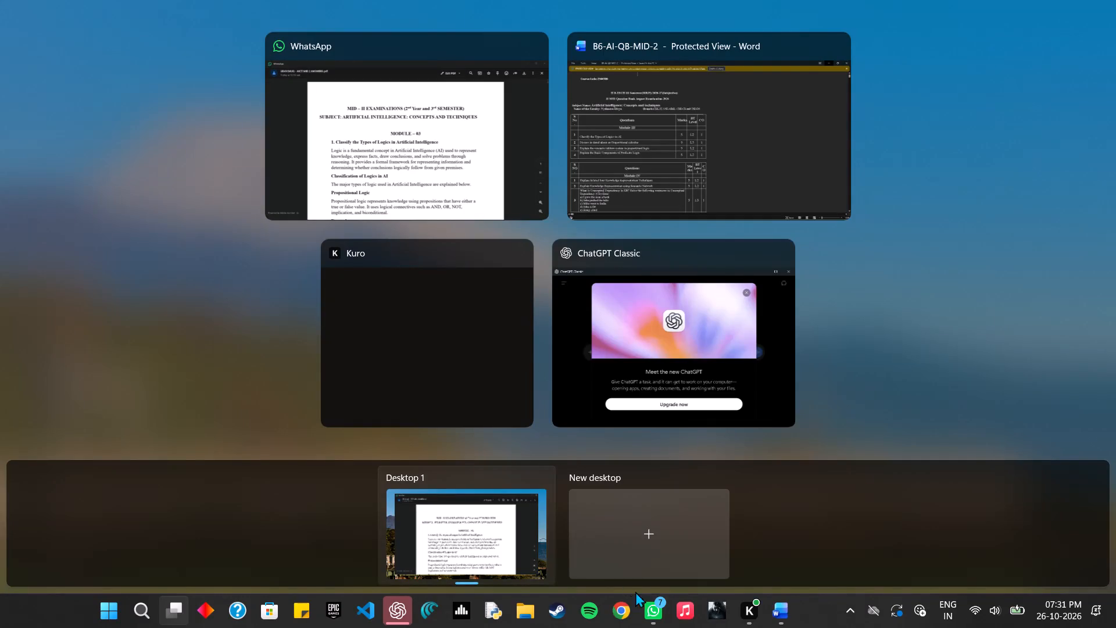
Switch to the B6-AI-QB-MID-2 question bank in Word and review the subjective questions, starting from Module-III.
click(775, 605)
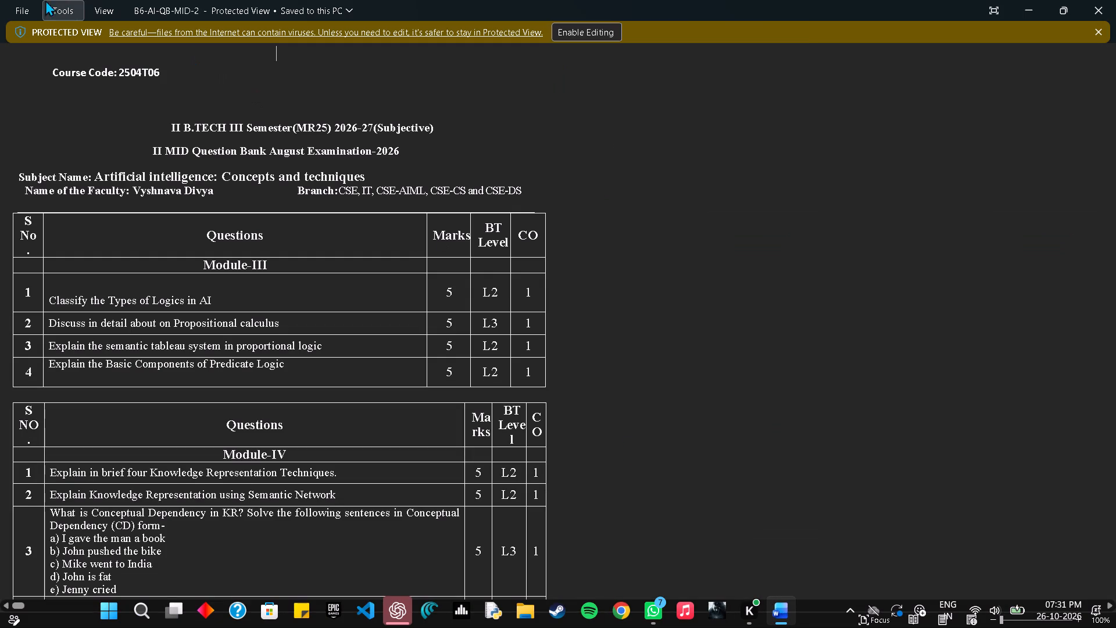
scroll(401, 288, down, 1)
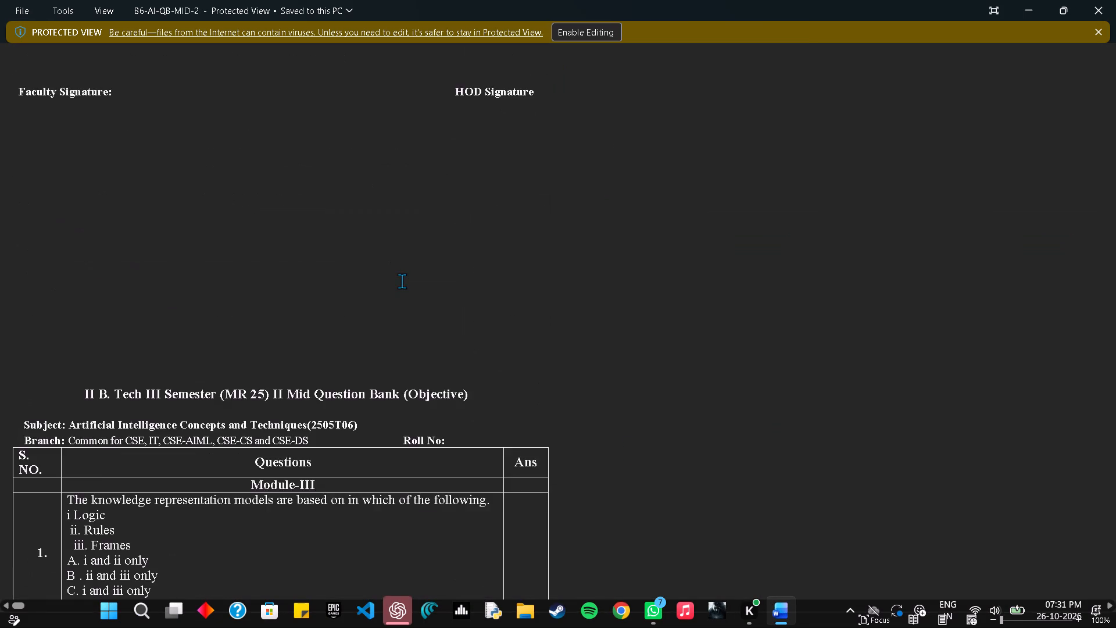
scroll(402, 281, up, 7)
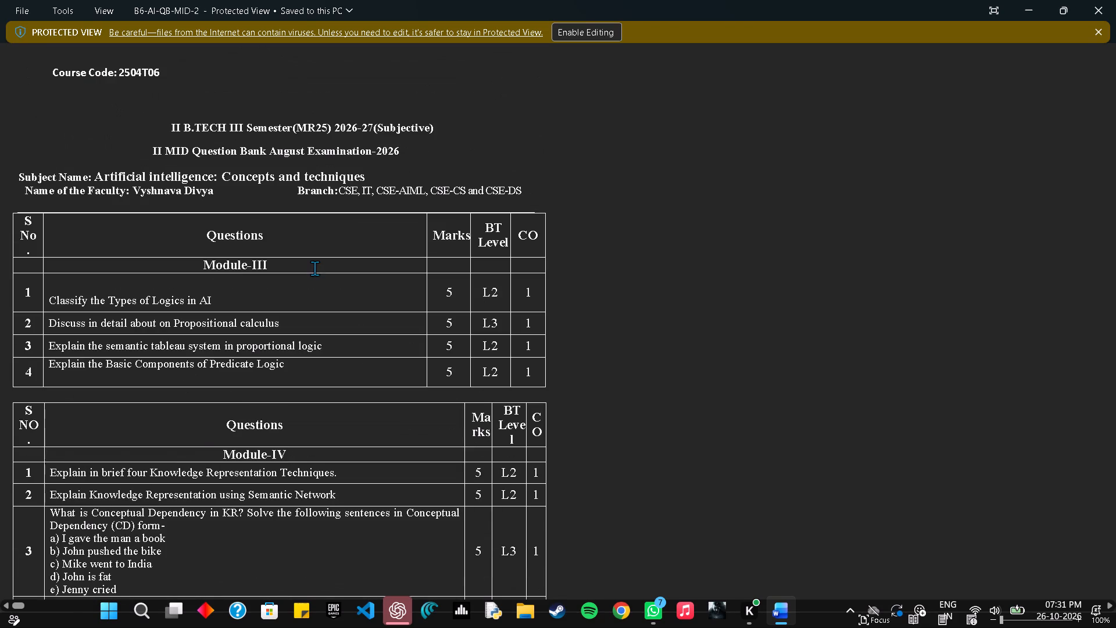
scroll(237, 340, down, 1)
scroll(272, 245, down, 1)
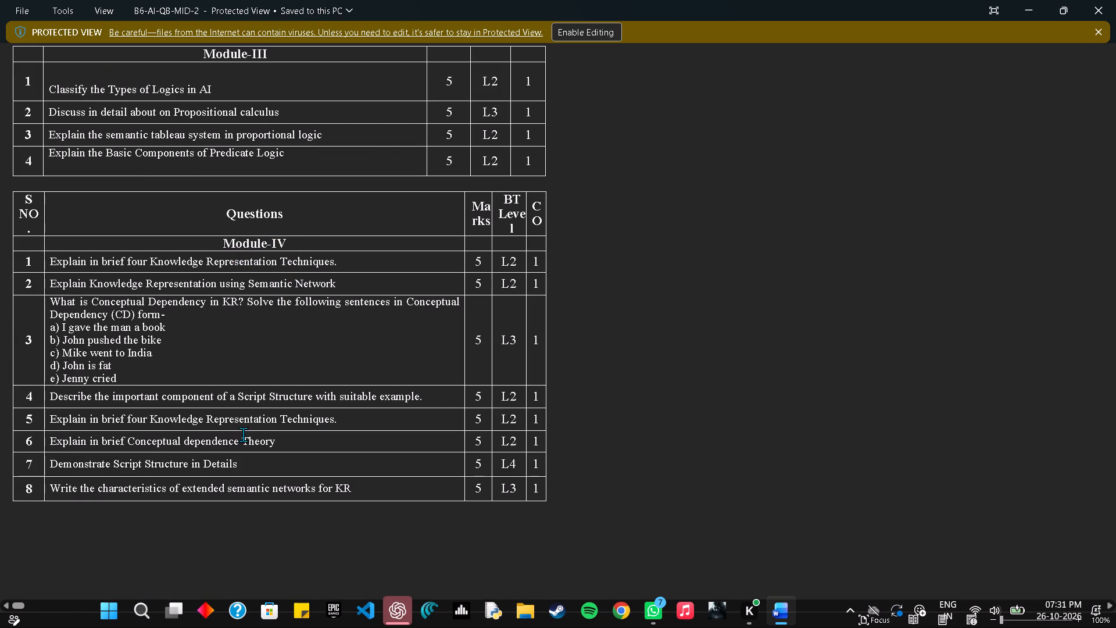
click(249, 465)
click(370, 492)
scroll(287, 354, down, 2)
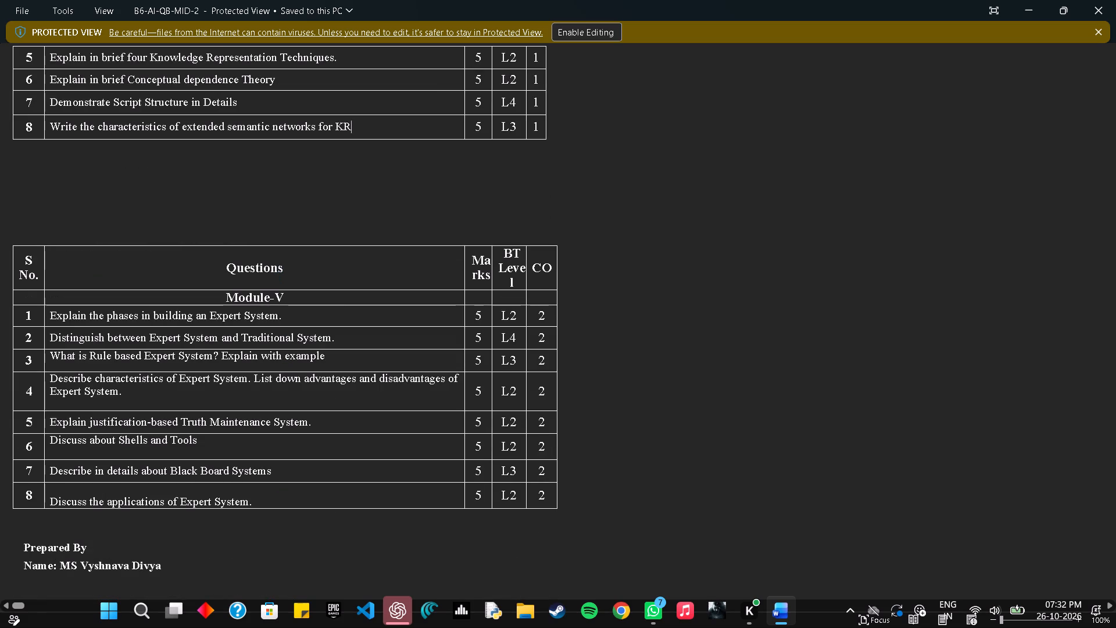
Review the Module-V questions on Expert Systems in the question bank.
click(315, 313)
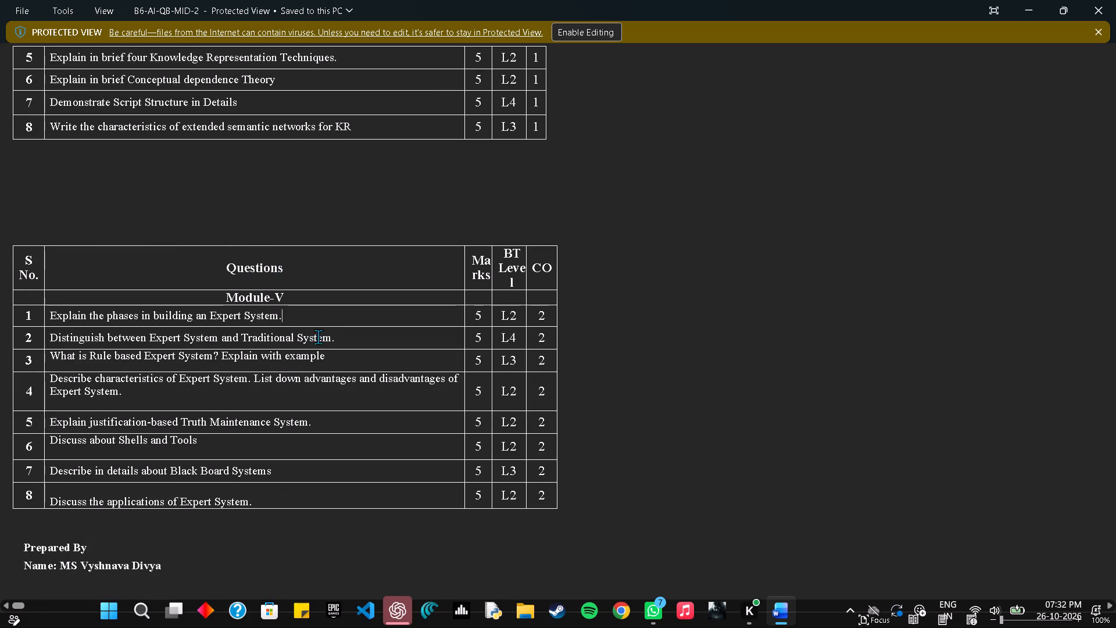
click(322, 338)
click(323, 474)
click(316, 511)
click(720, 253)
click(291, 325)
Create a new blank Word document alongside the open question bank.
click(27, 0)
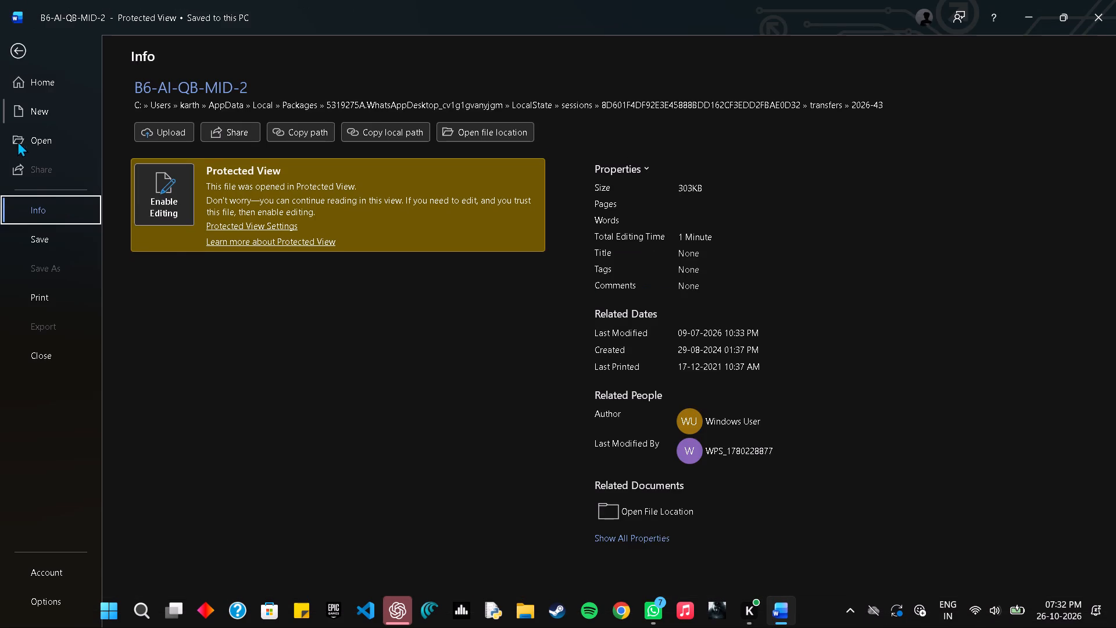
click(38, 124)
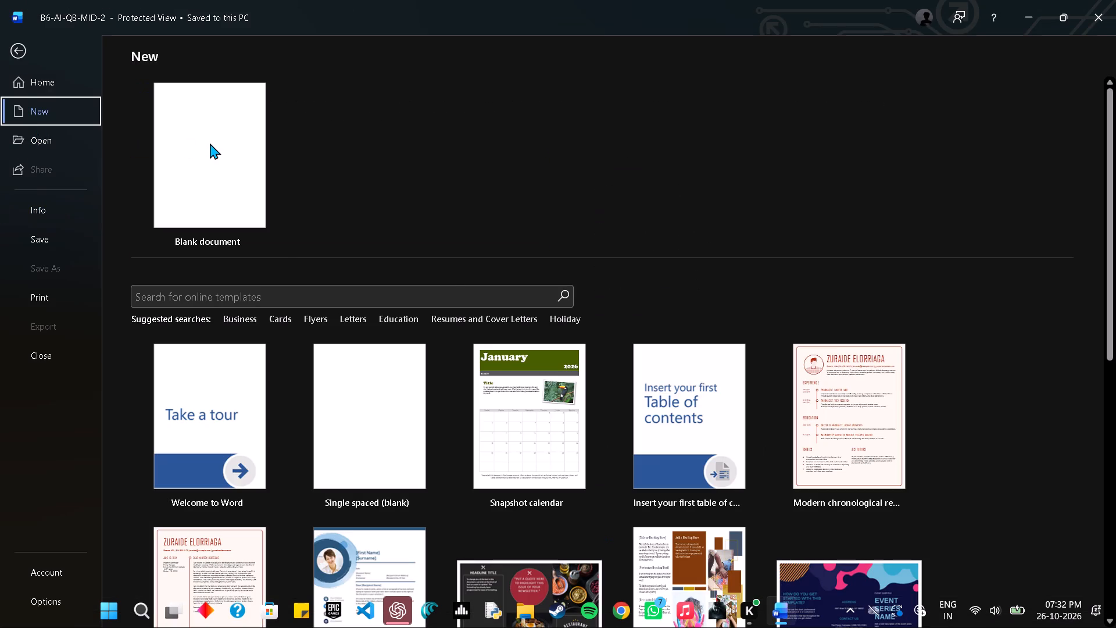
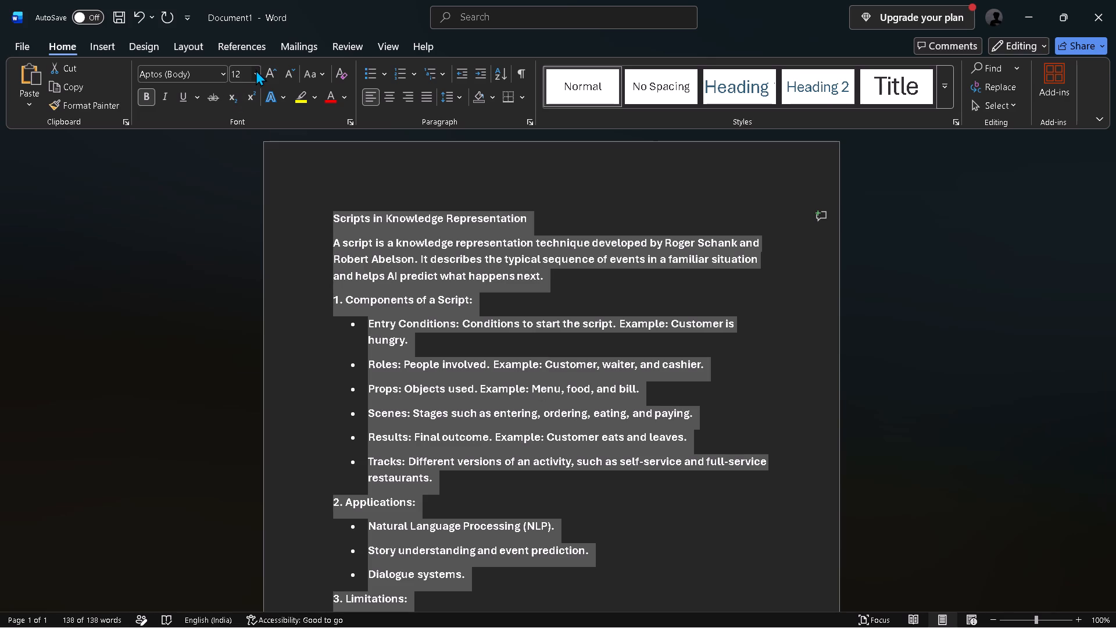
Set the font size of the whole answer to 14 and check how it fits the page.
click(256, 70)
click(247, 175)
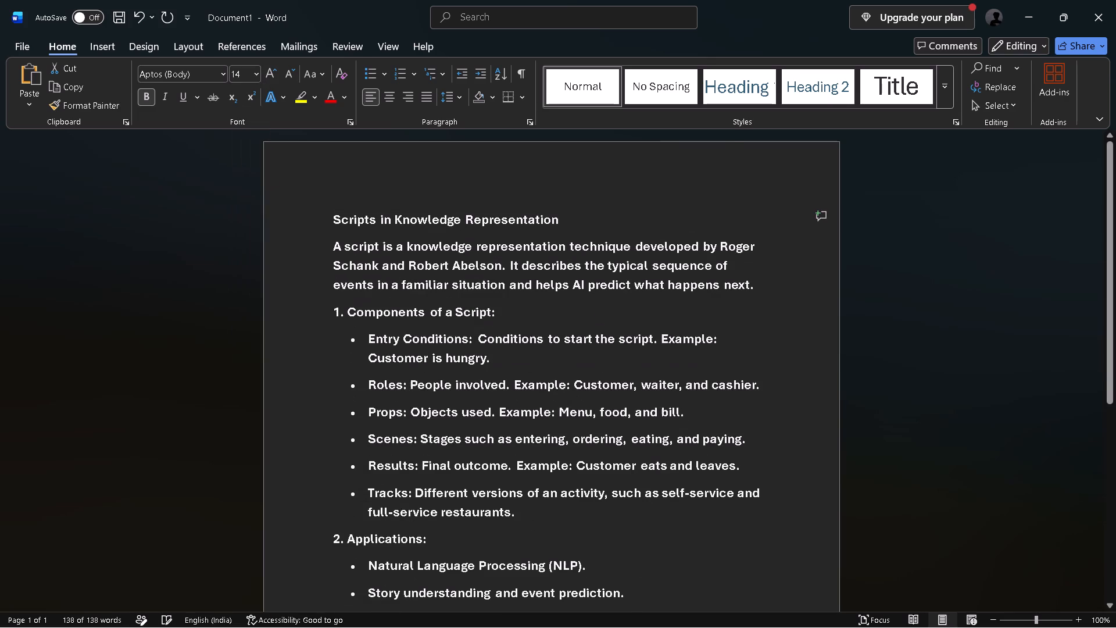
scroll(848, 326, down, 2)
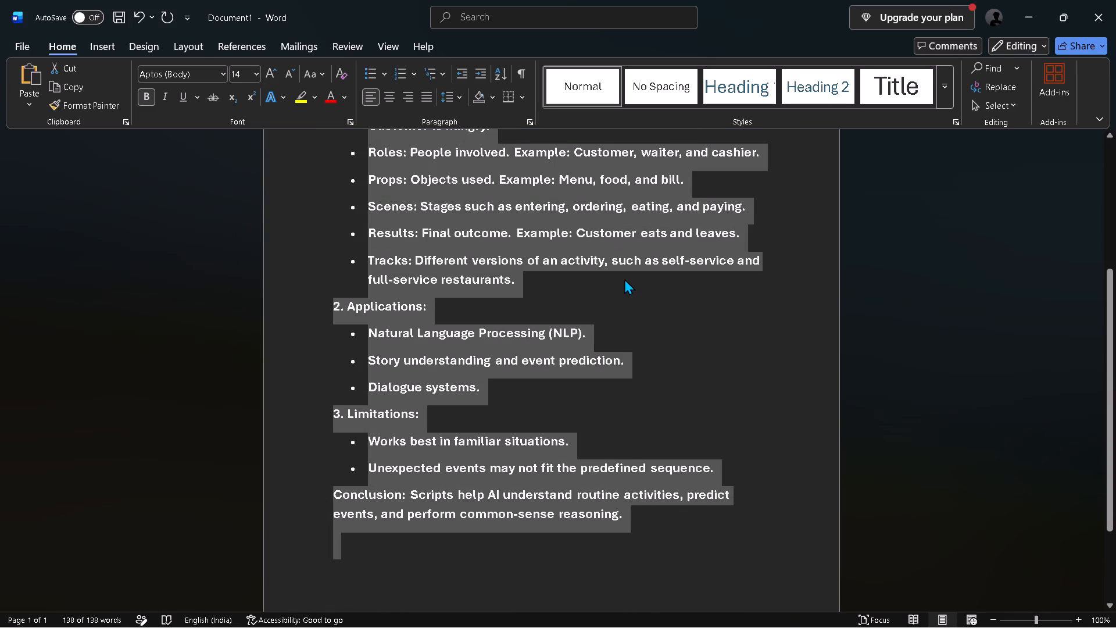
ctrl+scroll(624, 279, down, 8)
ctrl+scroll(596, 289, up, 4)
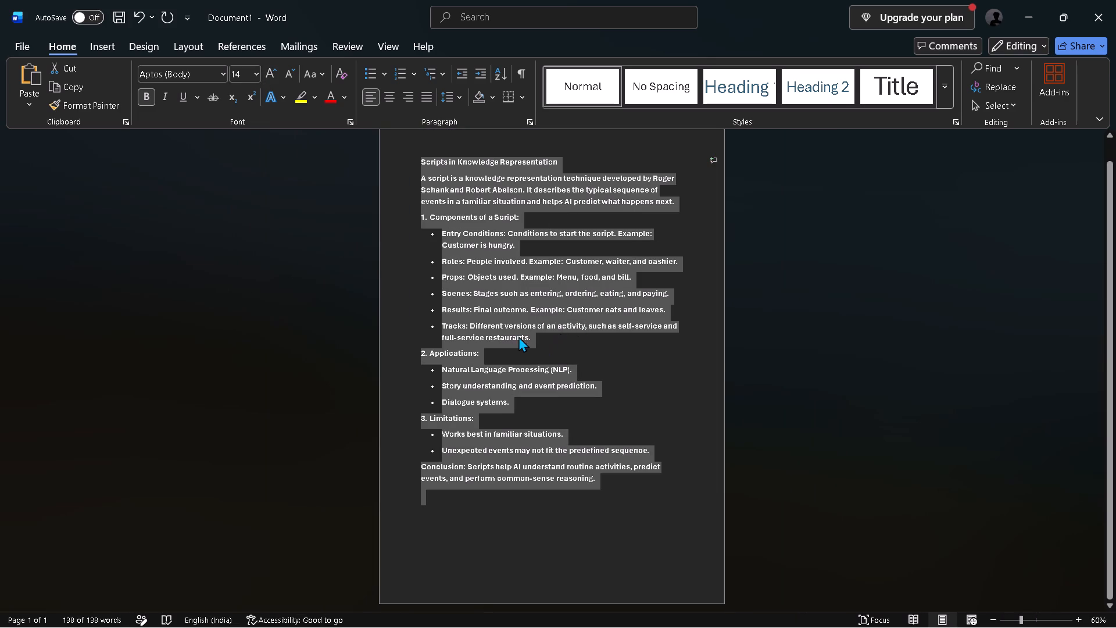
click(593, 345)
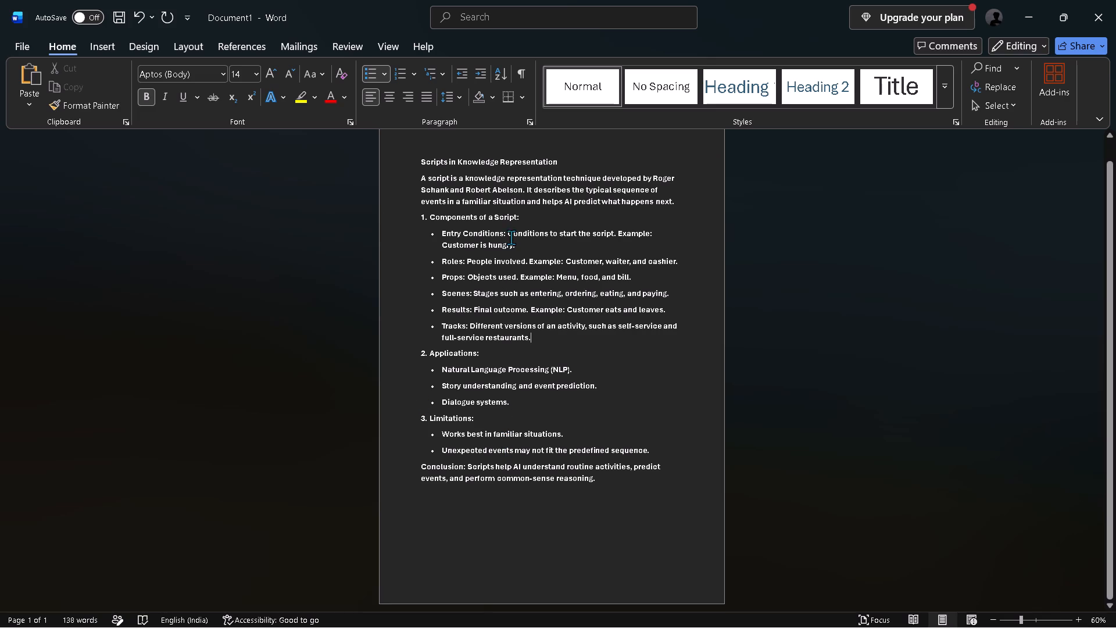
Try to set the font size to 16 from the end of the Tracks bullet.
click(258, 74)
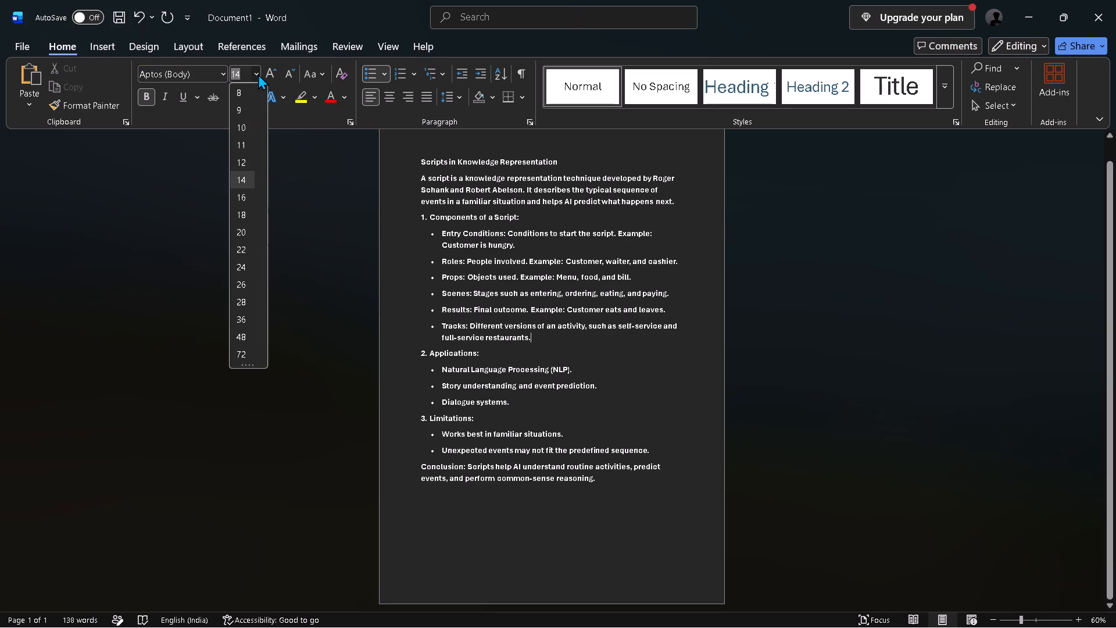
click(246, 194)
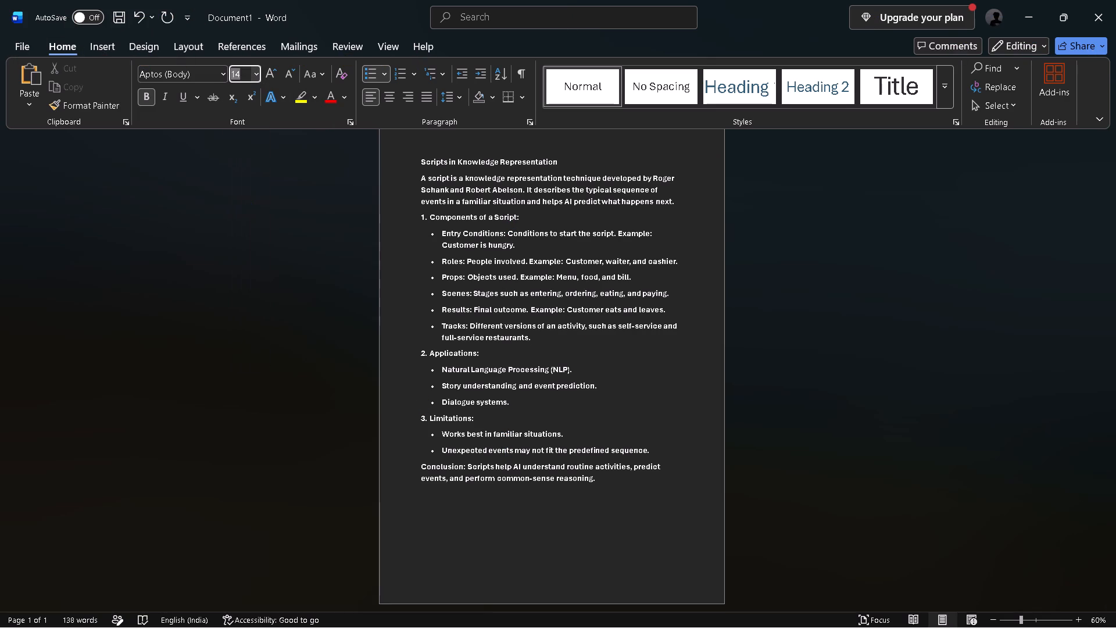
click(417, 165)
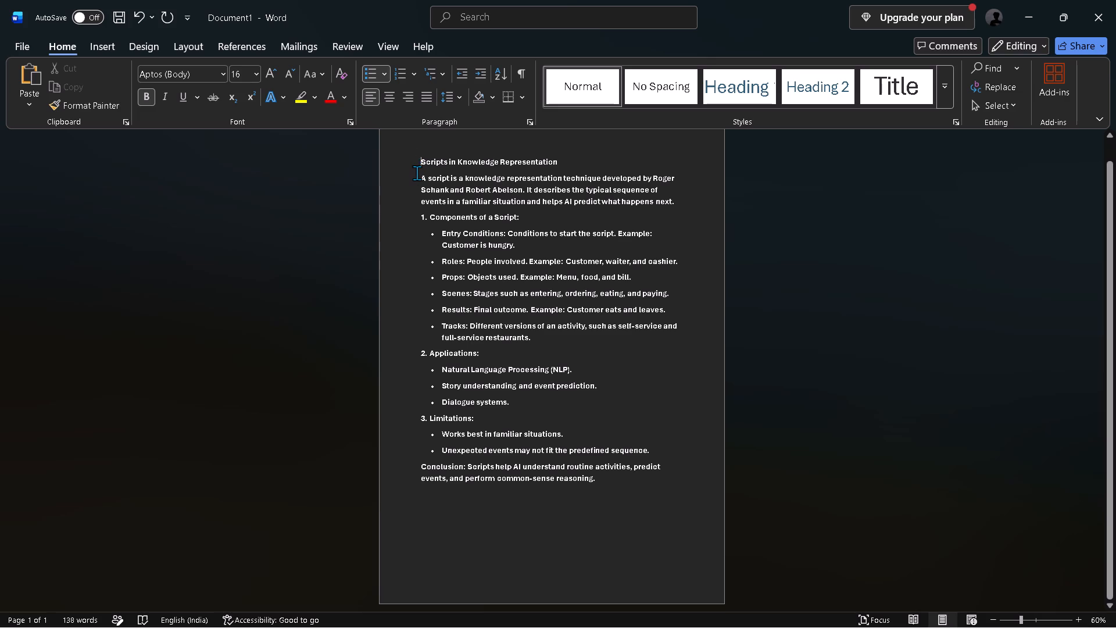
Set the font size of the whole document text to 16.
key(ctrl+a)
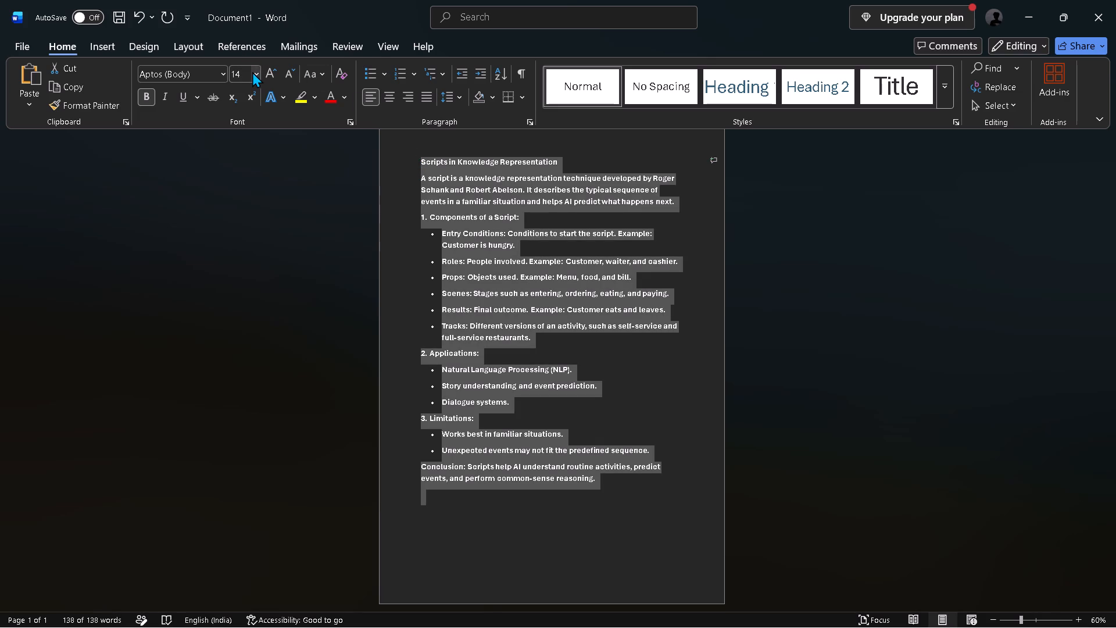
click(252, 72)
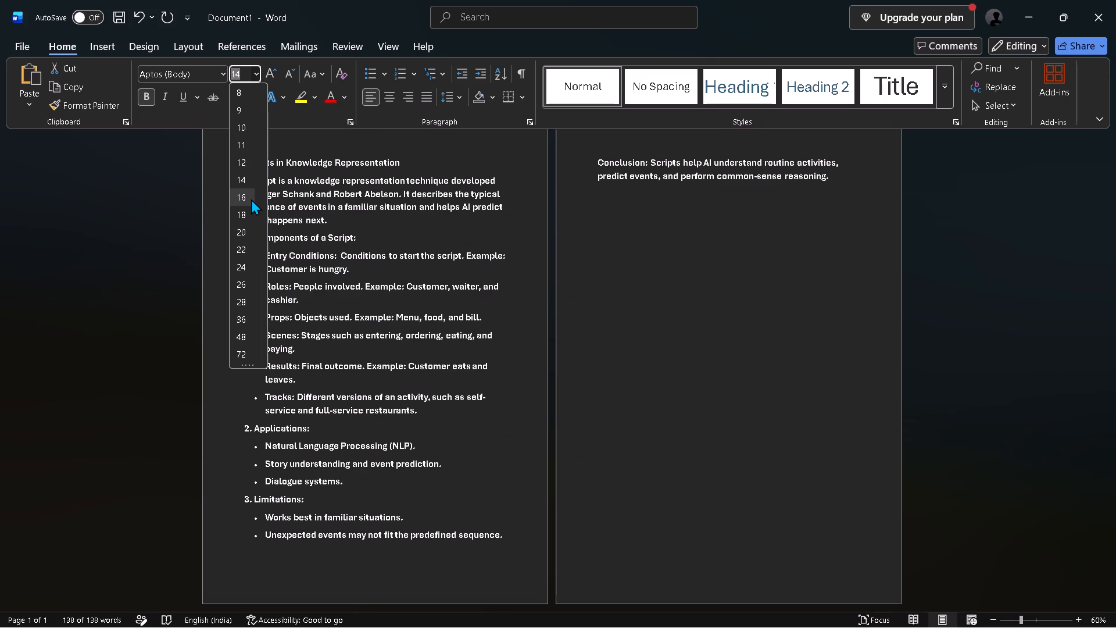
click(251, 199)
click(686, 313)
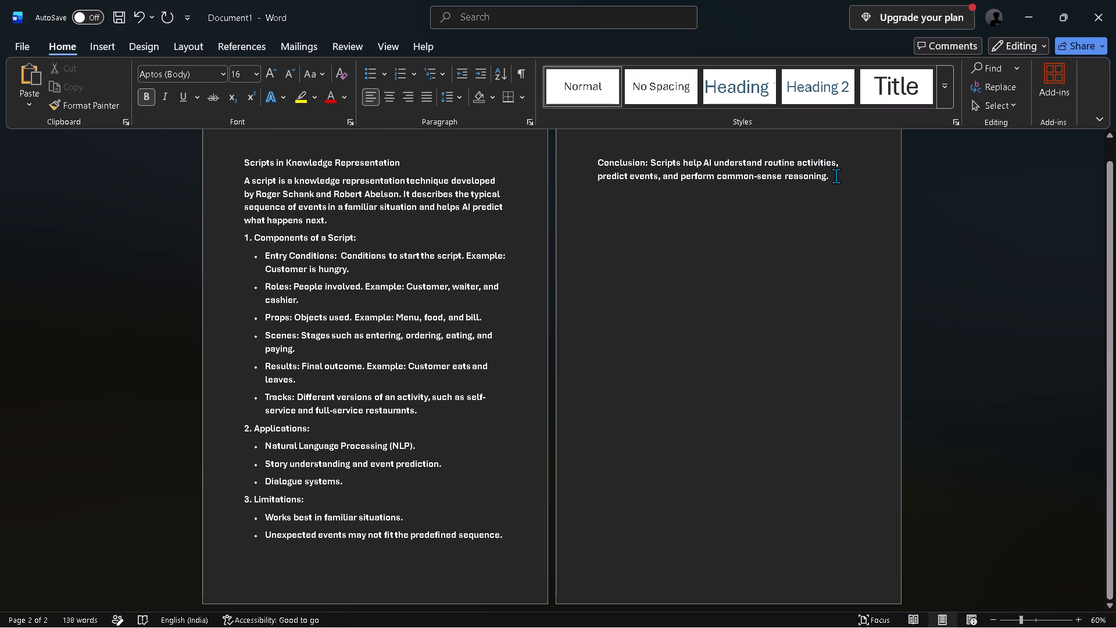
Copy and remove the Conclusion paragraph, and paste it back below the last Limitations bullet.
drag(836, 176, 588, 156)
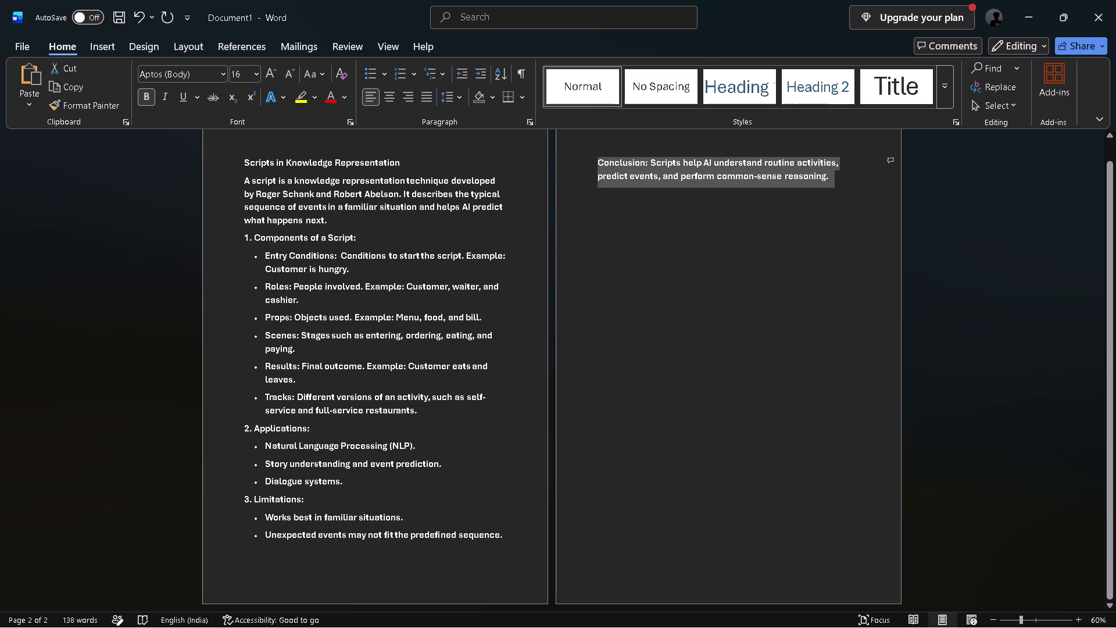
key(ctrl+c)
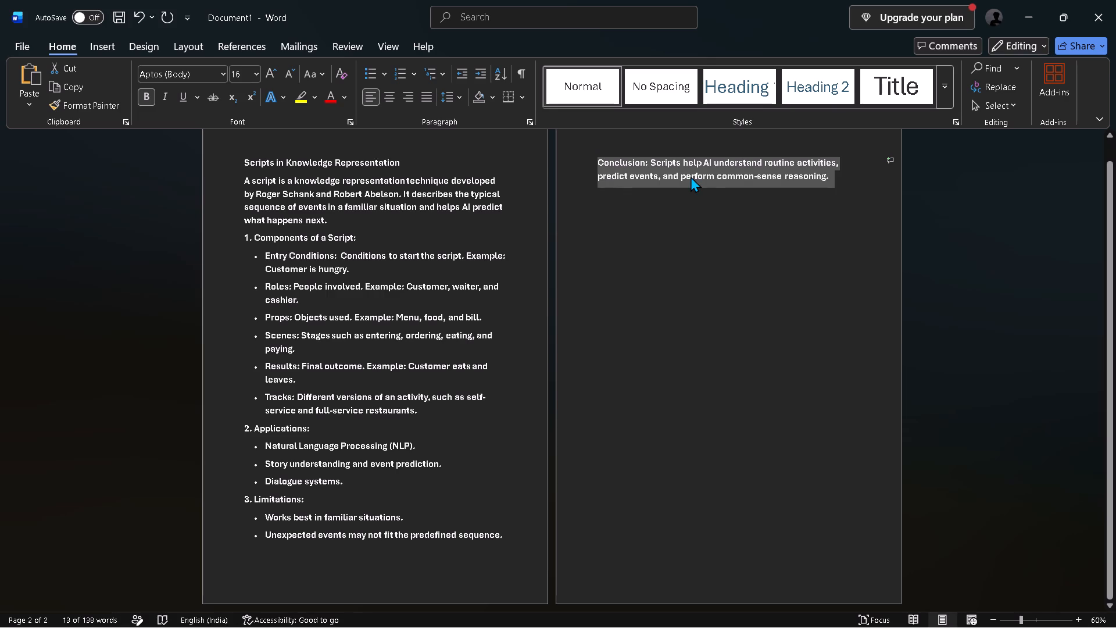
key(BackSpace)
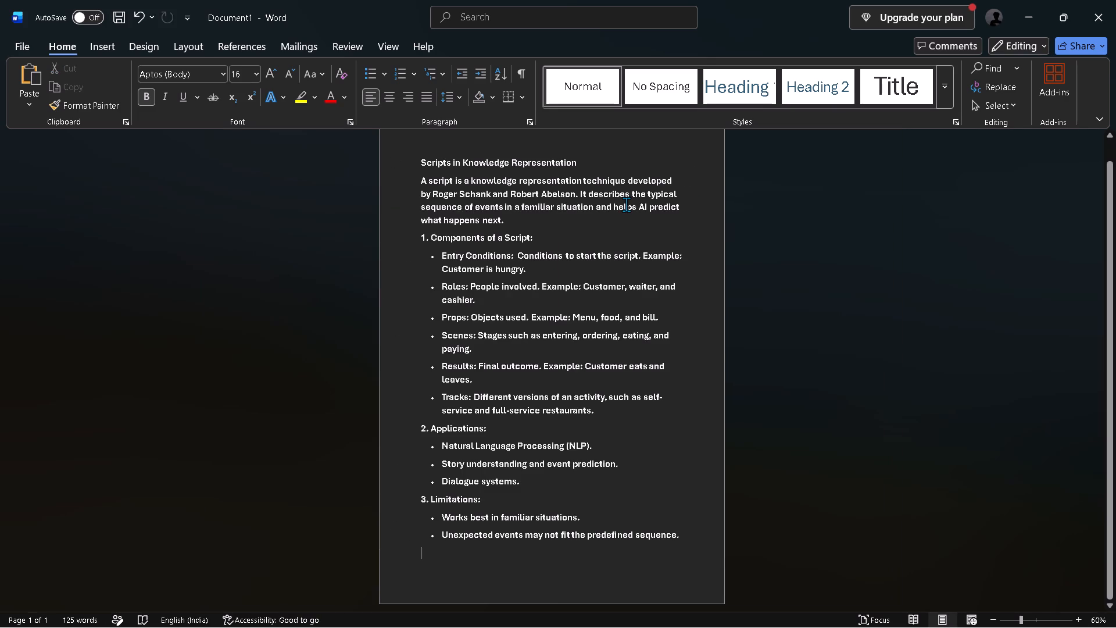
key(ctrl+v)
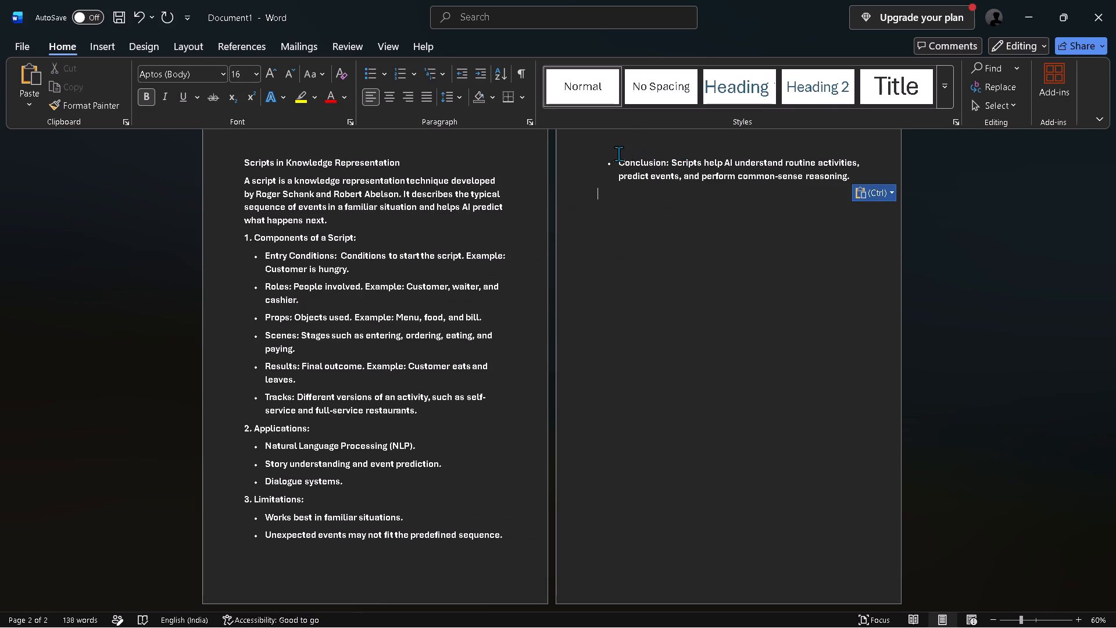
Set the font size of the Conclusion paragraph on the second page to 14.
drag(607, 162, 850, 208)
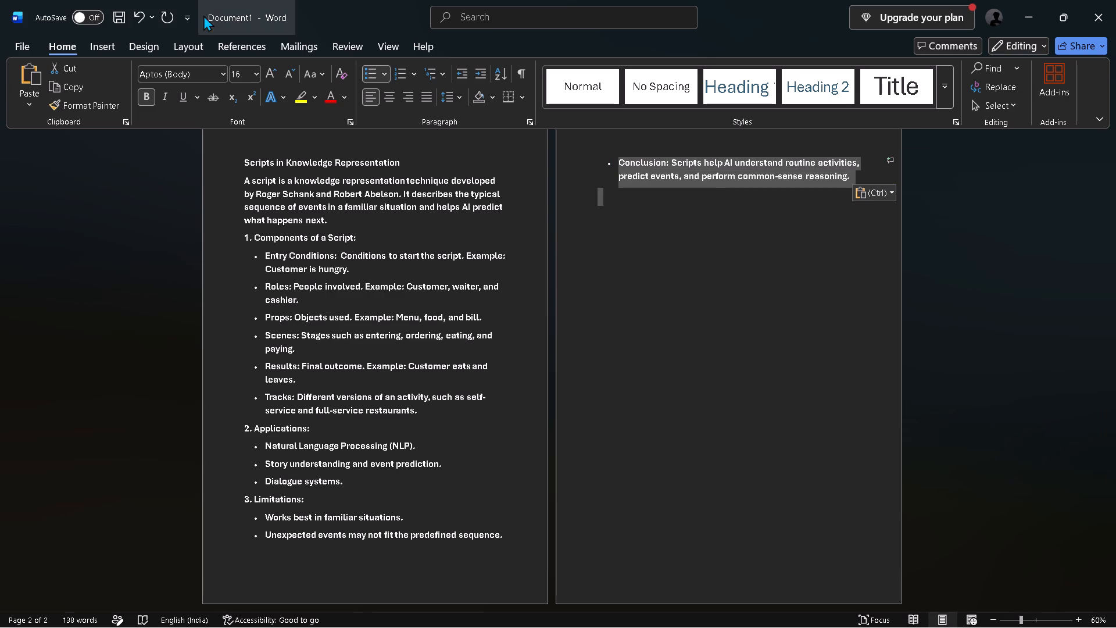
click(255, 70)
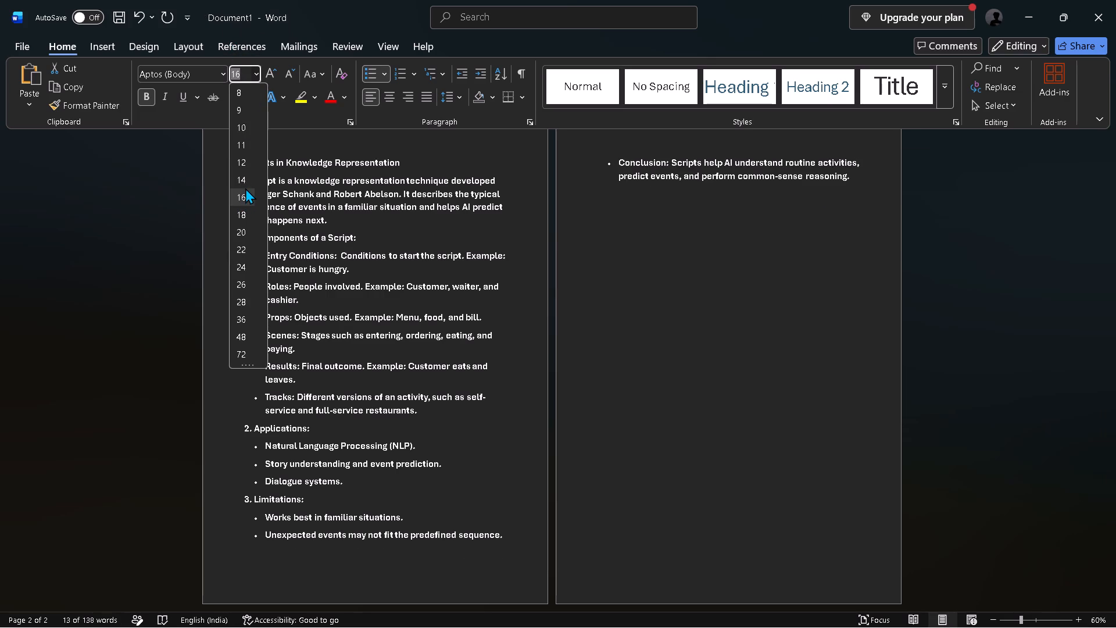
click(245, 187)
click(692, 237)
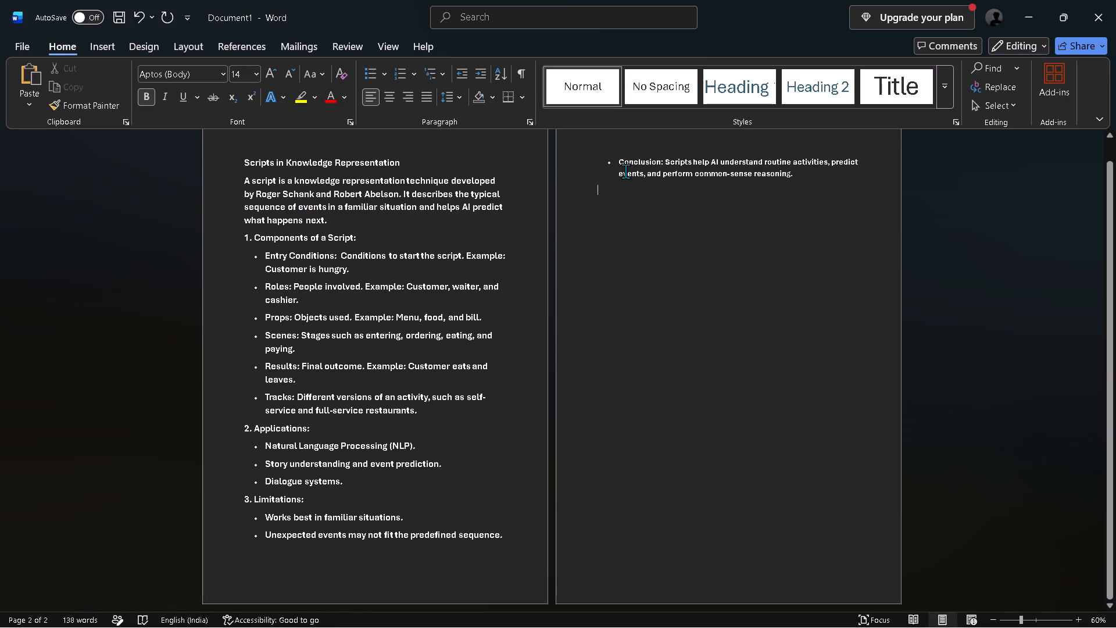
Copy the Conclusion paragraph and add an empty line after the last Limitations bullet on the first page.
drag(602, 161, 859, 227)
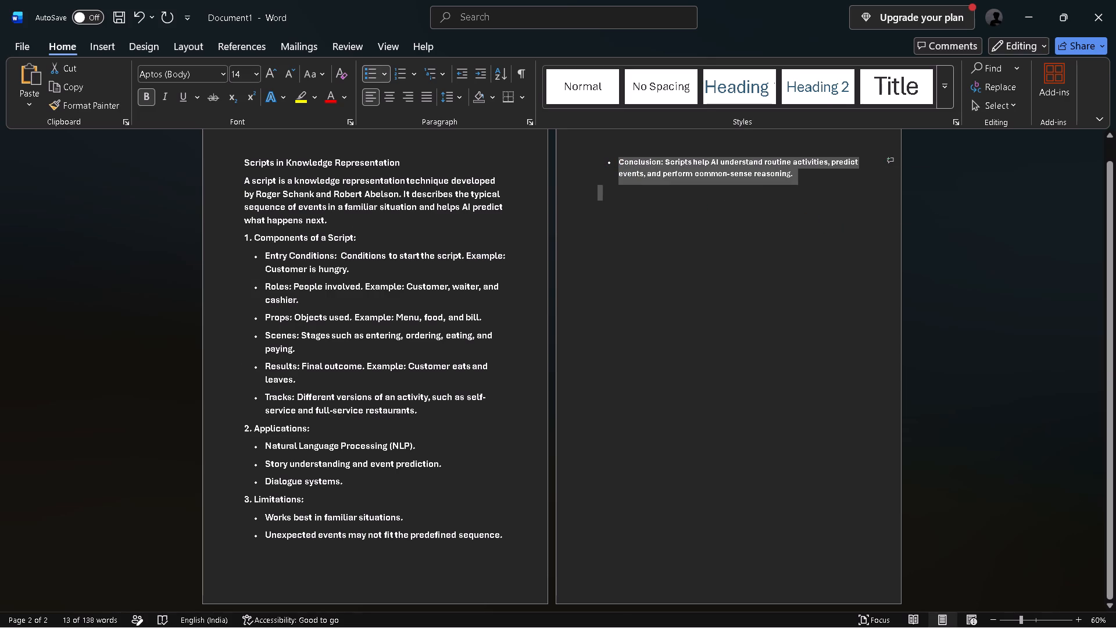
key(ctrl+b)
key(ctrl+b)
key(ctrl+c)
click(524, 529)
click(509, 541)
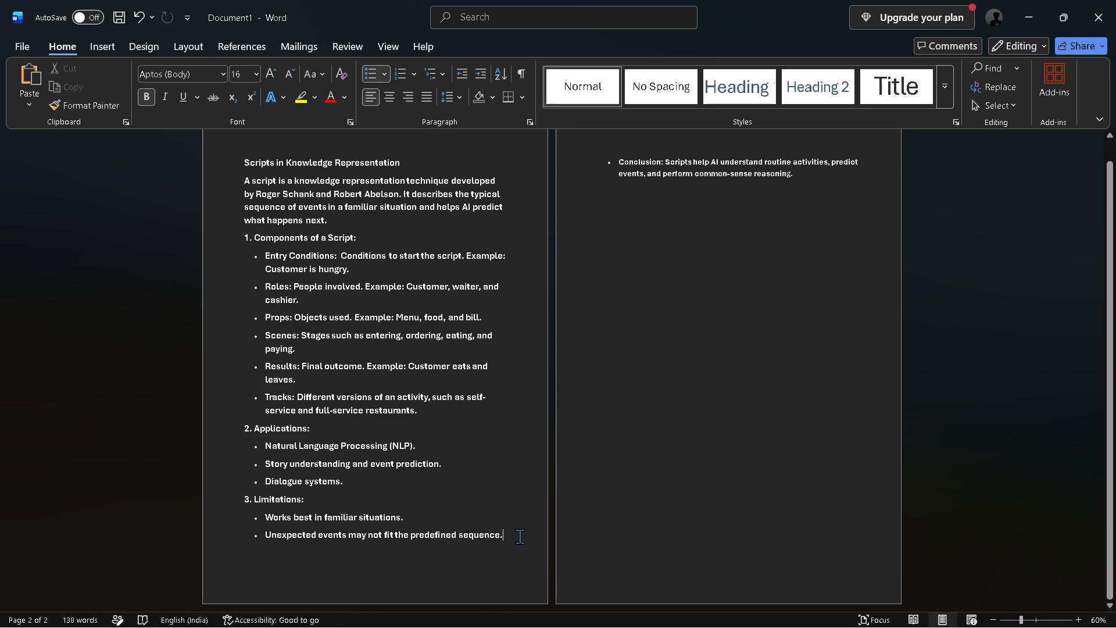
key(Return)
Delete the Conclusion paragraph from the second page.
click(615, 222)
key(ctrl+a)
key(ctrl+a)
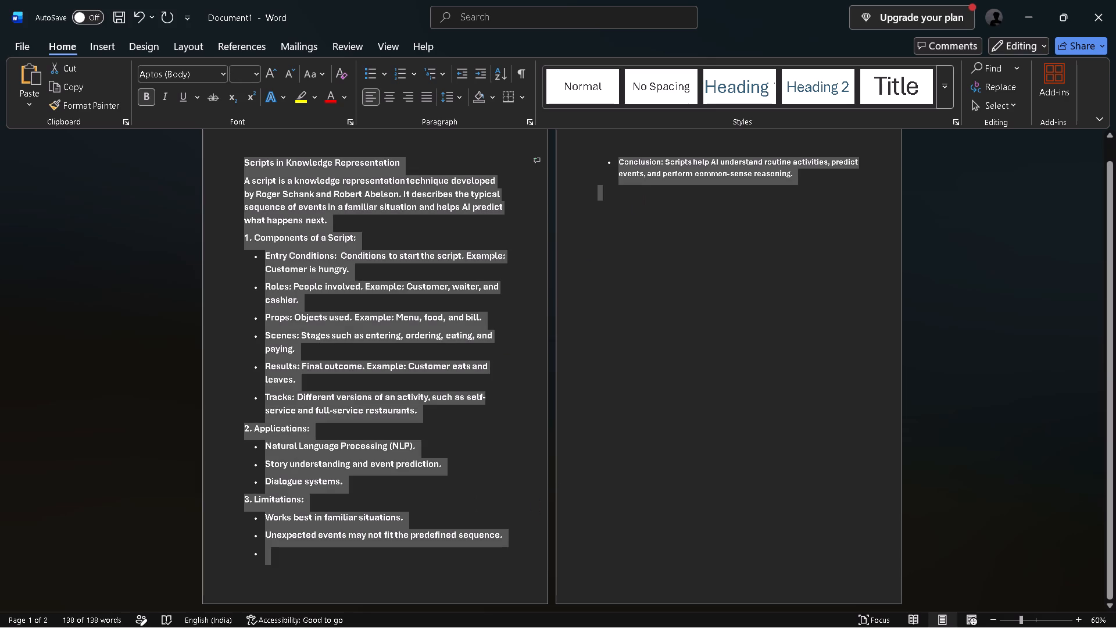
click(707, 216)
drag(804, 194, 591, 159)
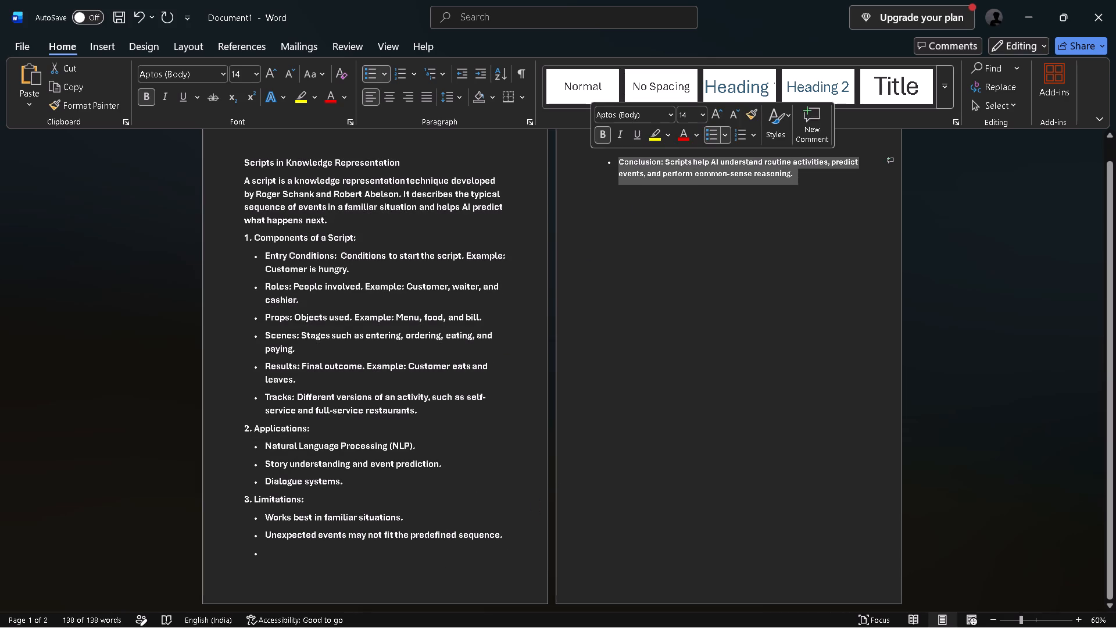
key(BackSpace)
Remove the bullet from the empty line below the last Limitations point.
click(271, 553)
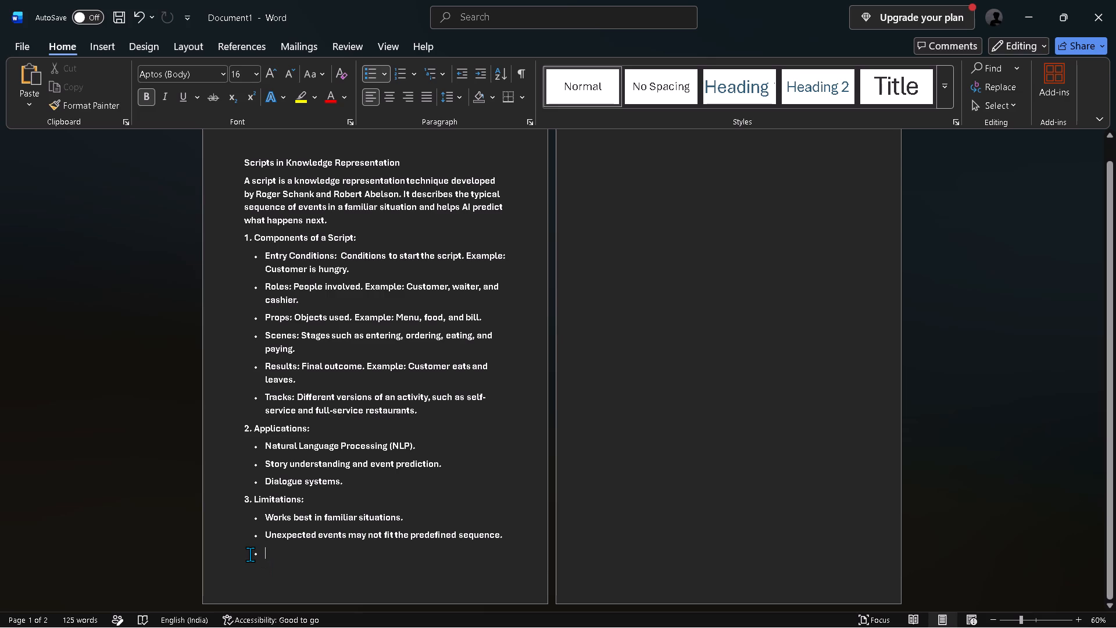
key(BackSpace)
click(521, 536)
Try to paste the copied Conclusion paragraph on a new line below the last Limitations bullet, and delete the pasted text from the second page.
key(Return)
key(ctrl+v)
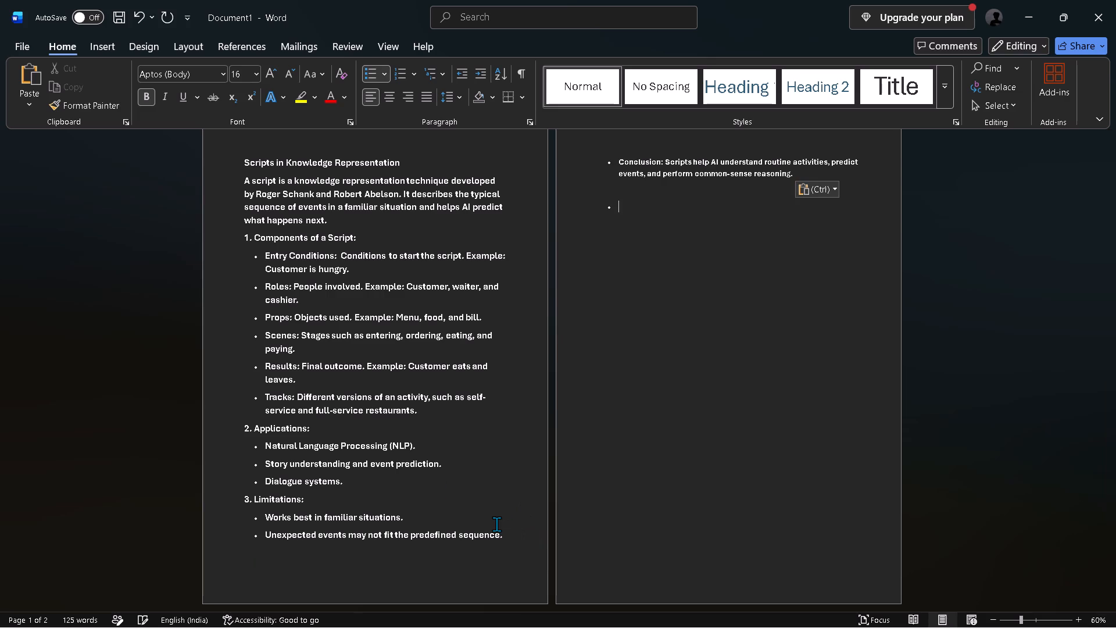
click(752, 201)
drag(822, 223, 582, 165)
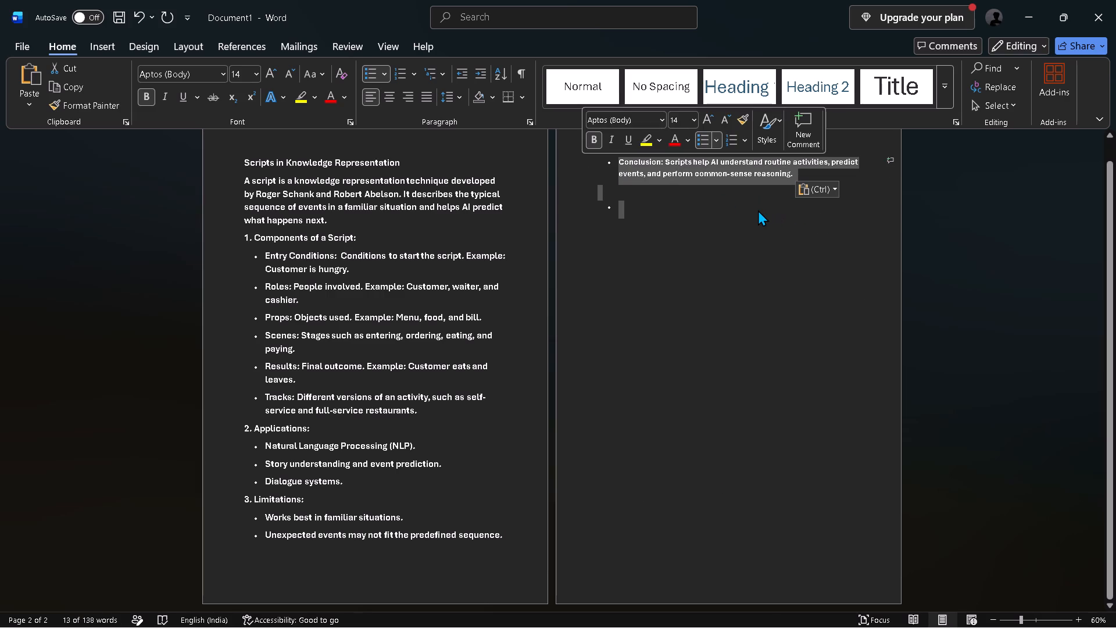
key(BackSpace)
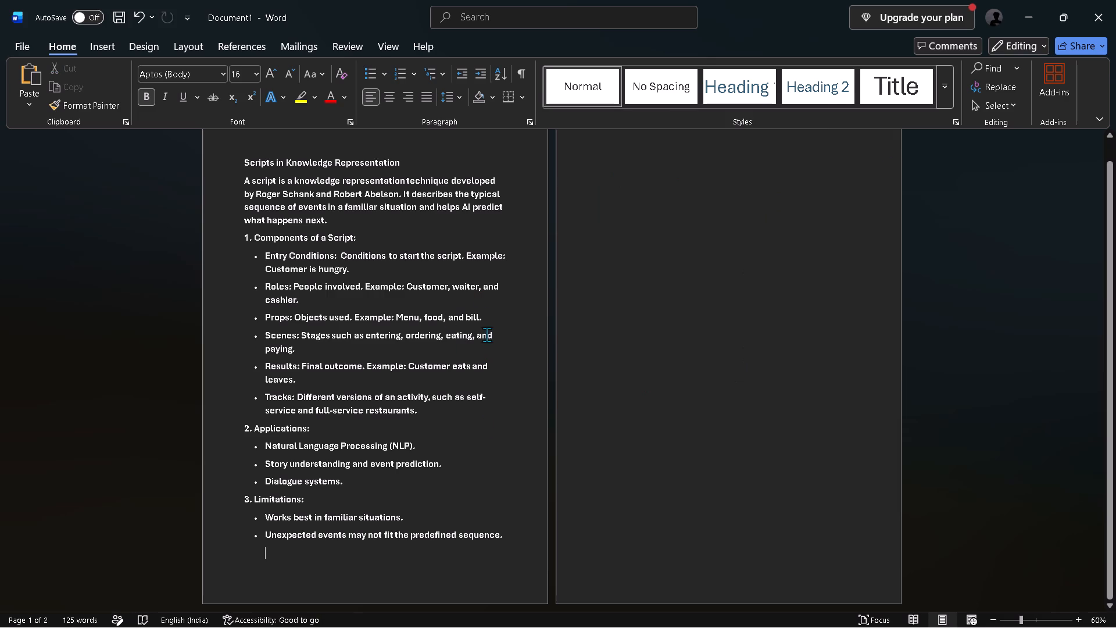
Switch to the B6-AI-QB-MID-2 question bank and check the Module-V question on Expert System versus Traditional System.
key(alt+Tab)
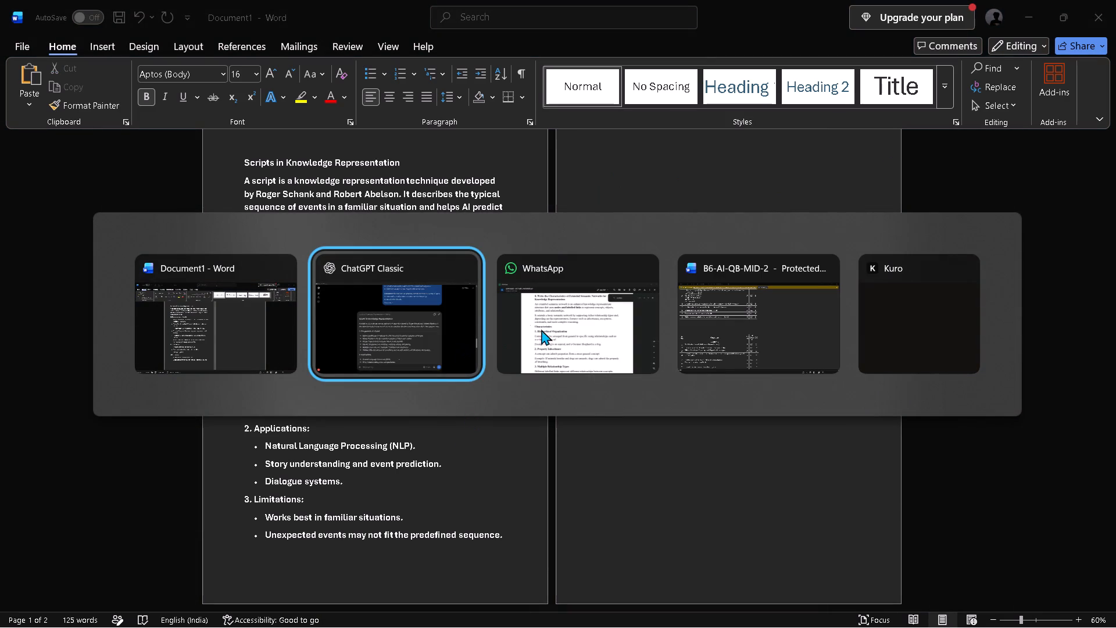
key(alt+Tab)
alt+click(772, 317)
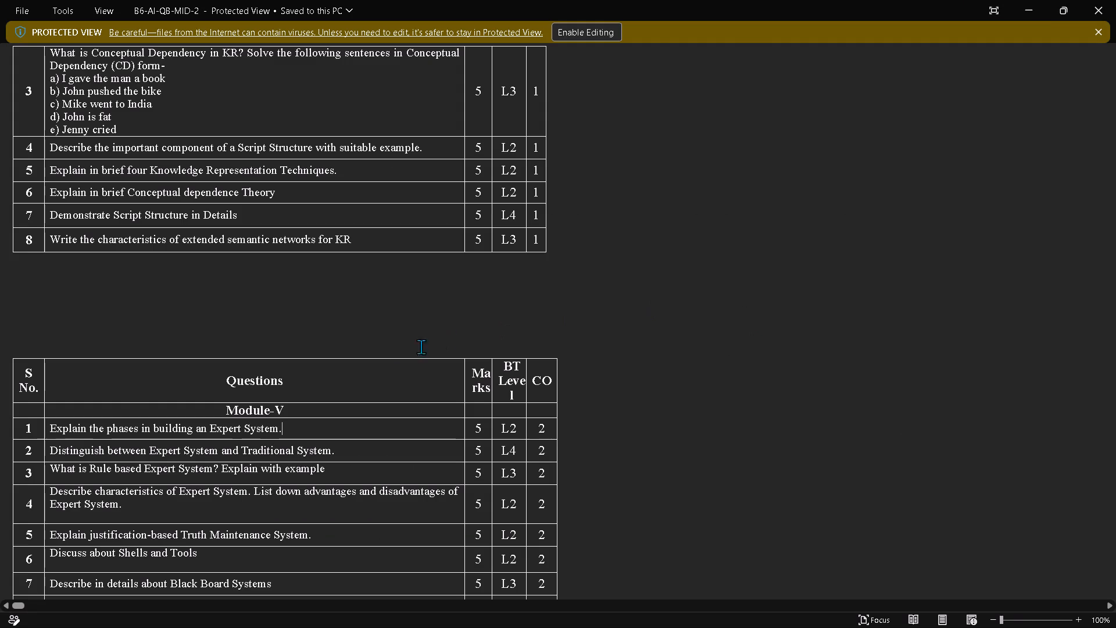
click(356, 450)
key(alt+Tab)
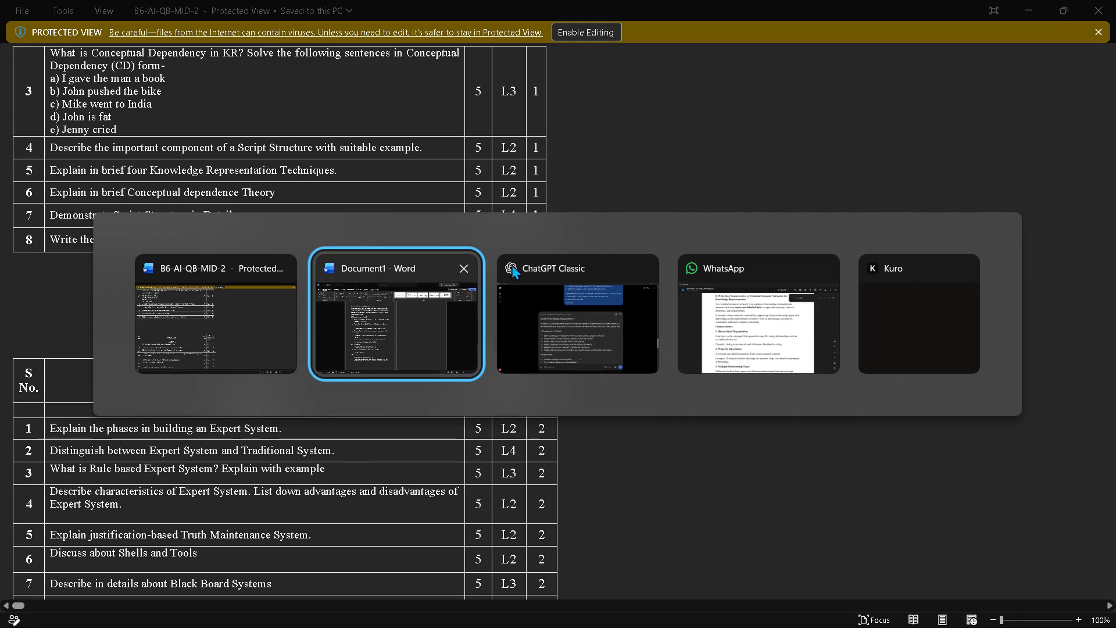
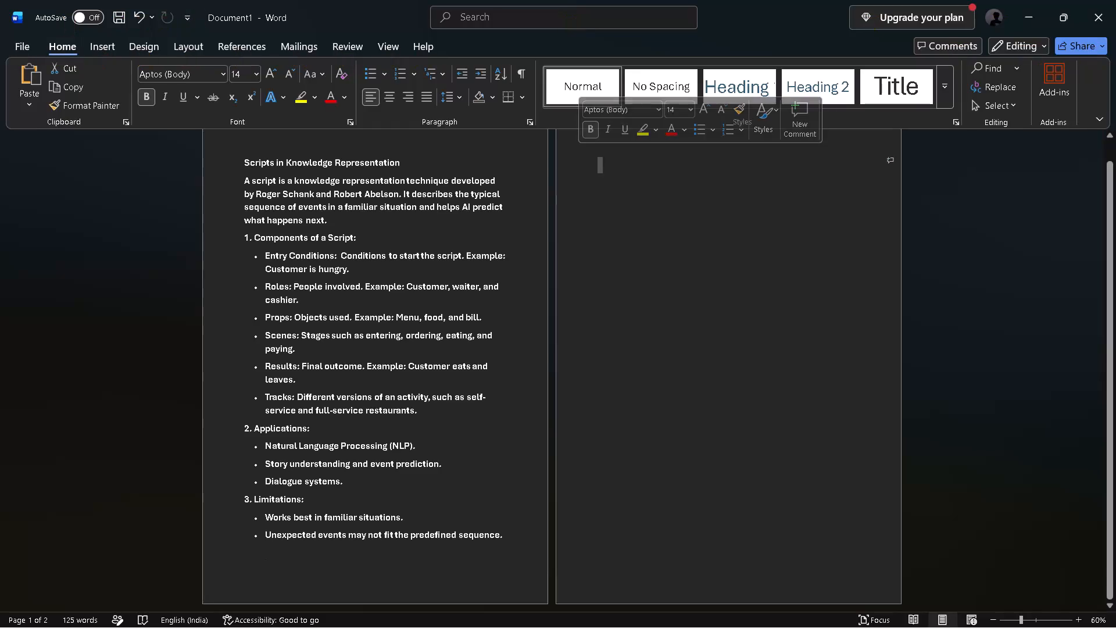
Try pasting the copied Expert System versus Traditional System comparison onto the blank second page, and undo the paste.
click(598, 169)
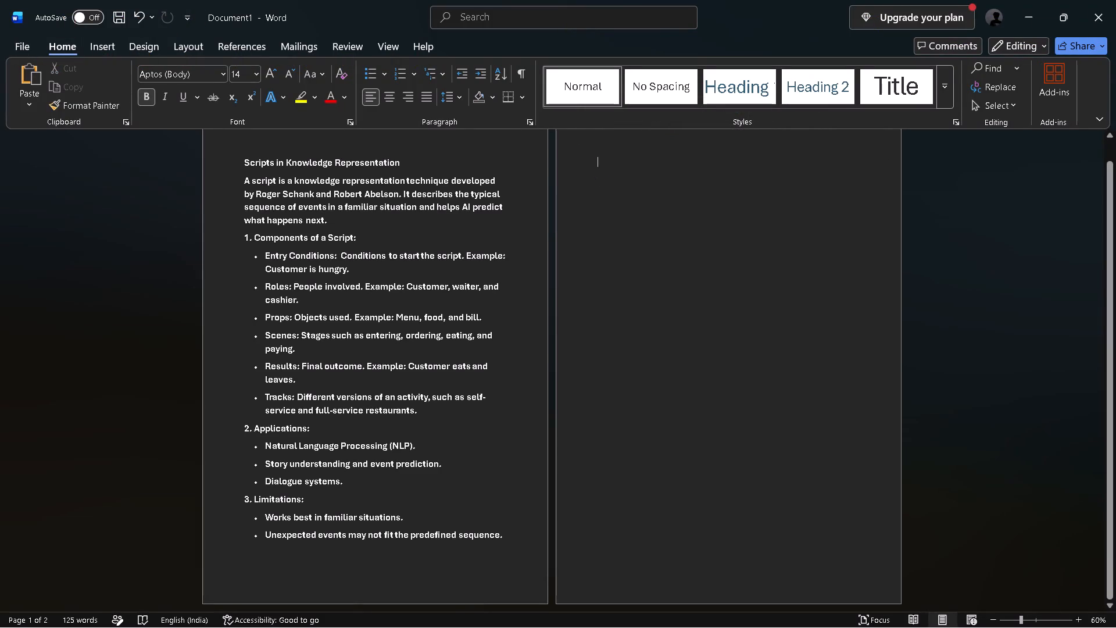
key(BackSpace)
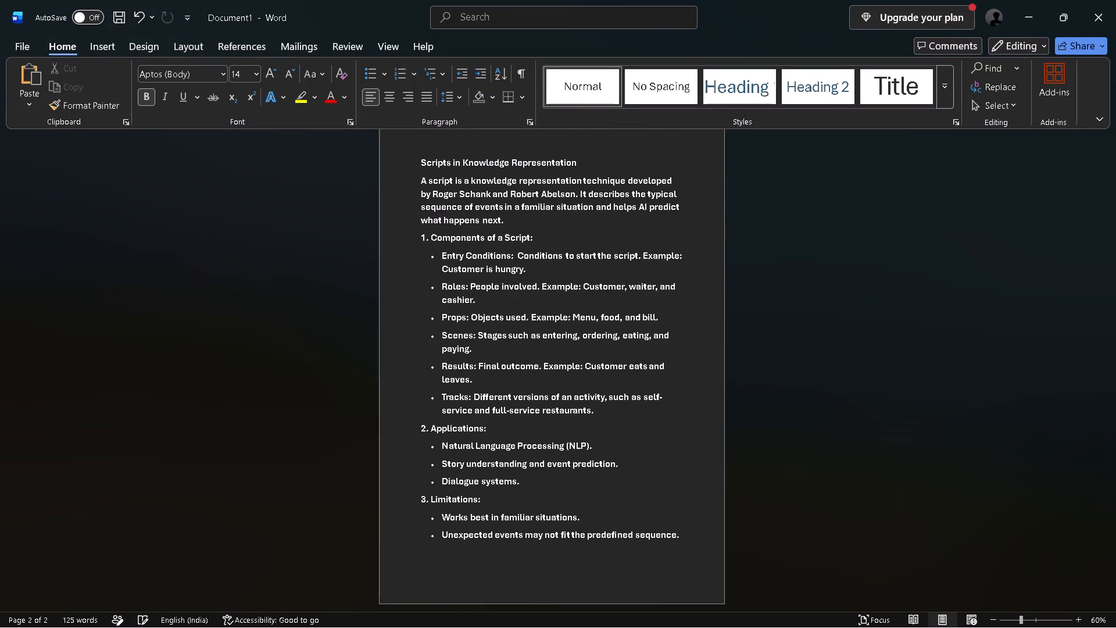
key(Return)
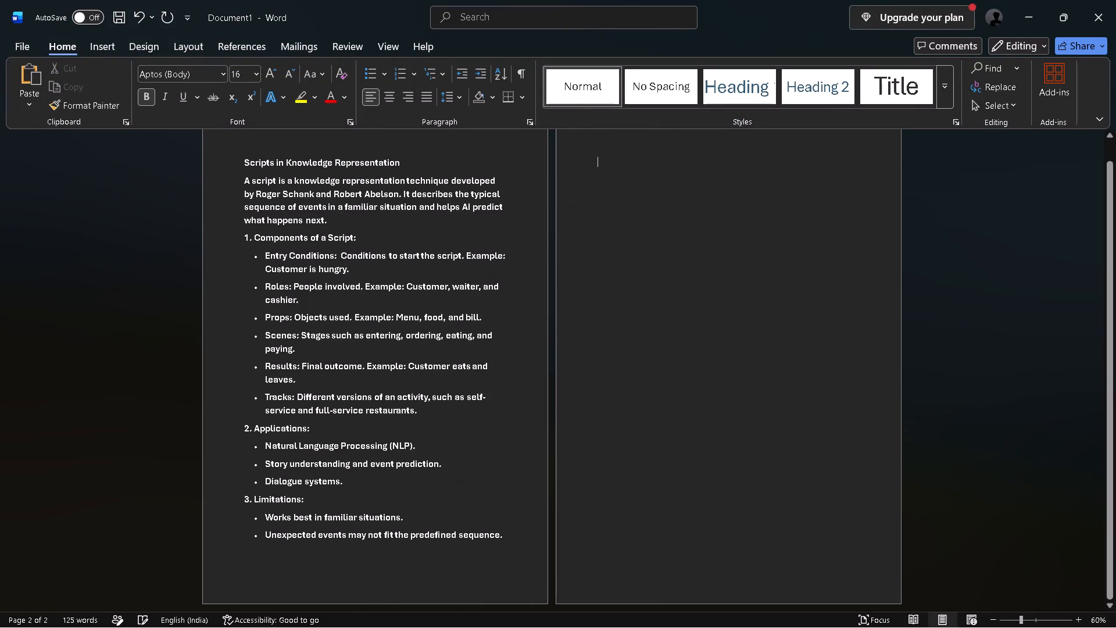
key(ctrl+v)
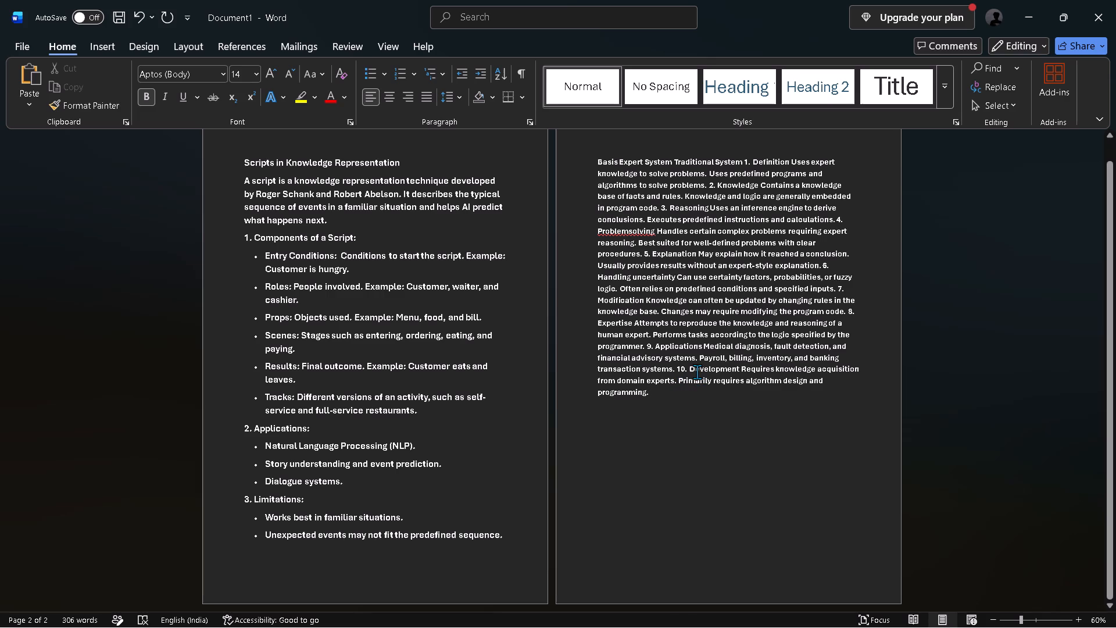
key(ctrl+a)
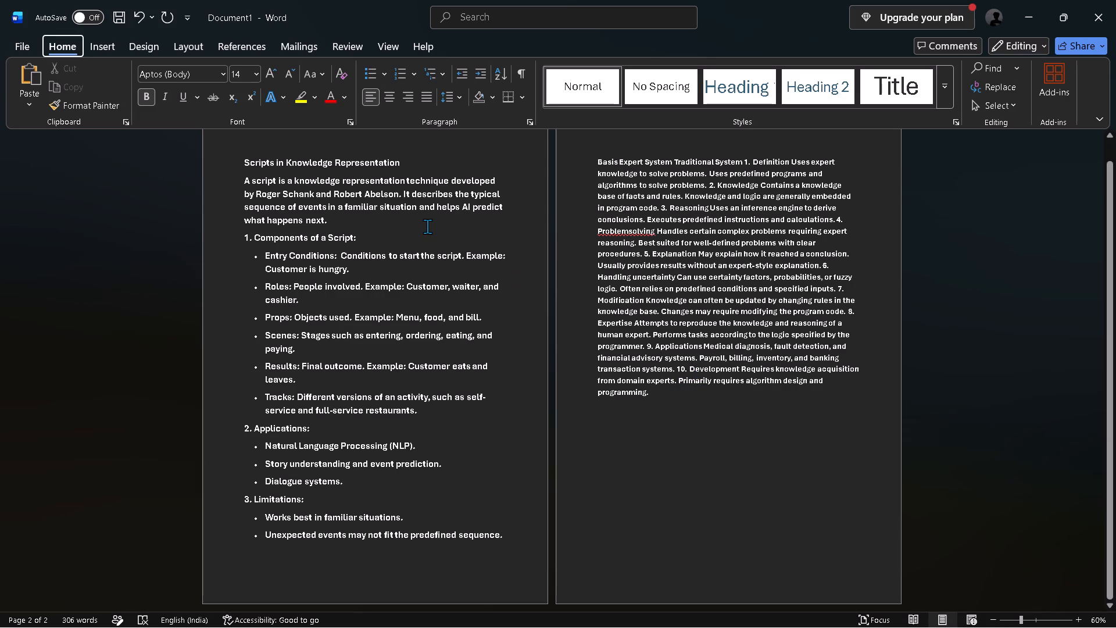
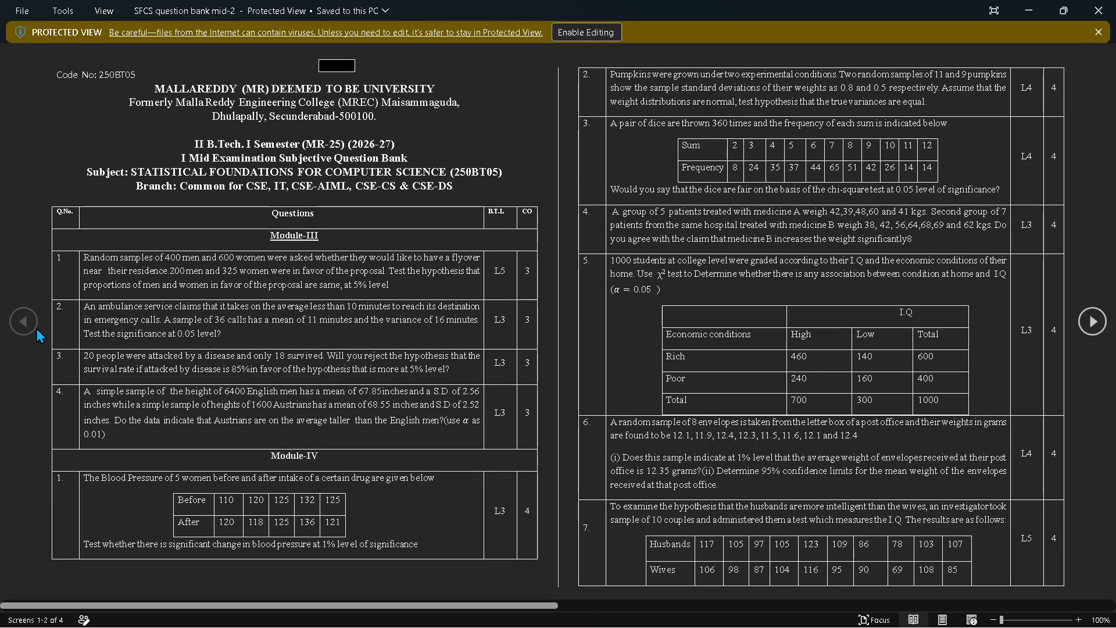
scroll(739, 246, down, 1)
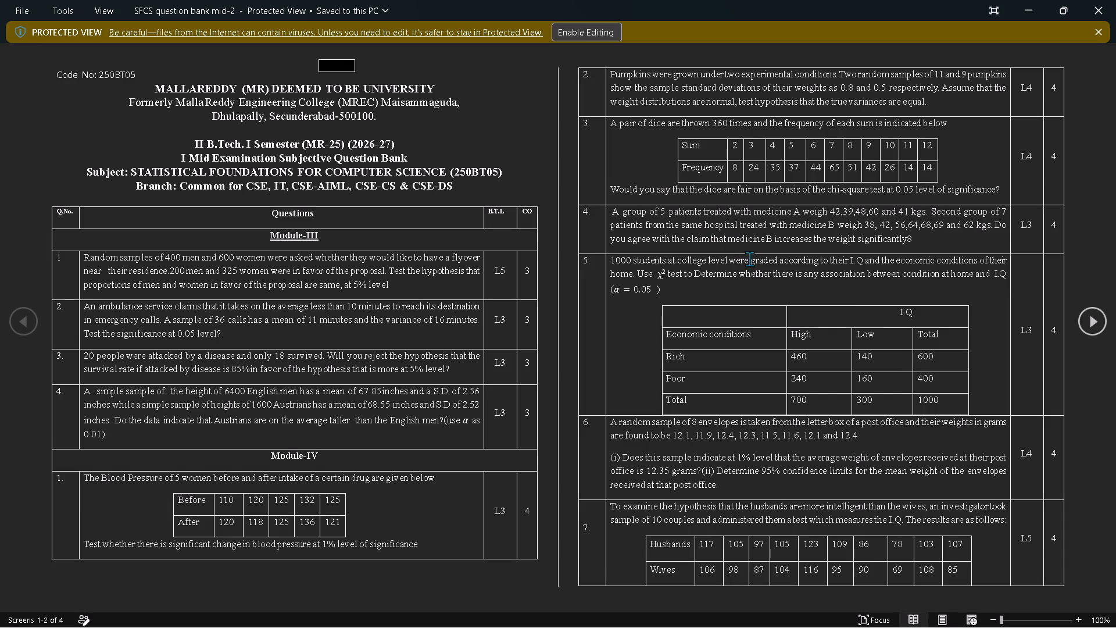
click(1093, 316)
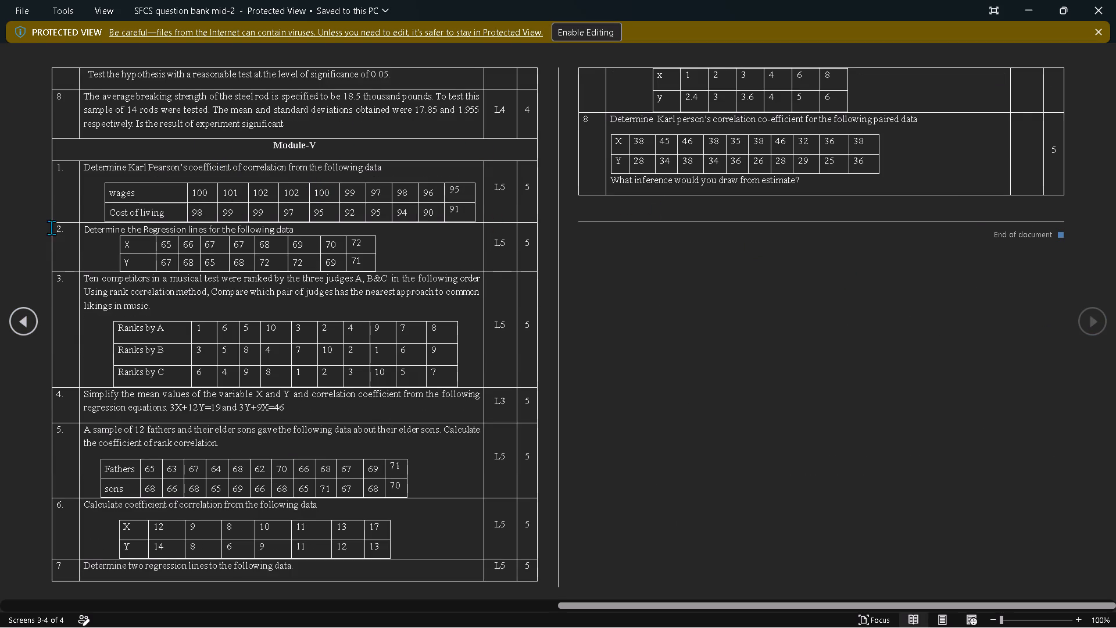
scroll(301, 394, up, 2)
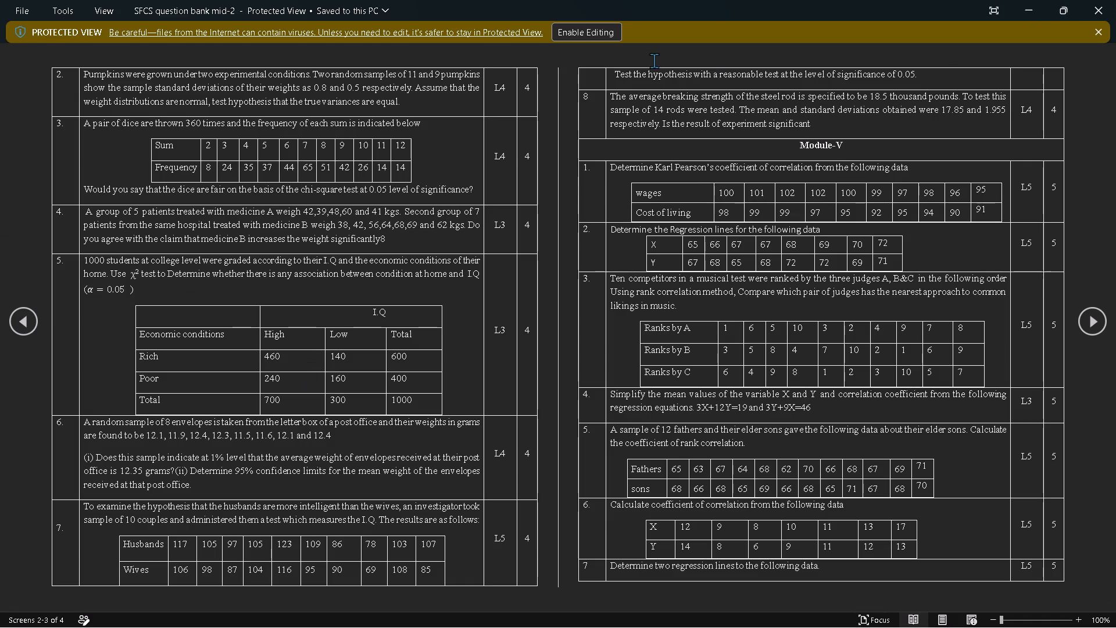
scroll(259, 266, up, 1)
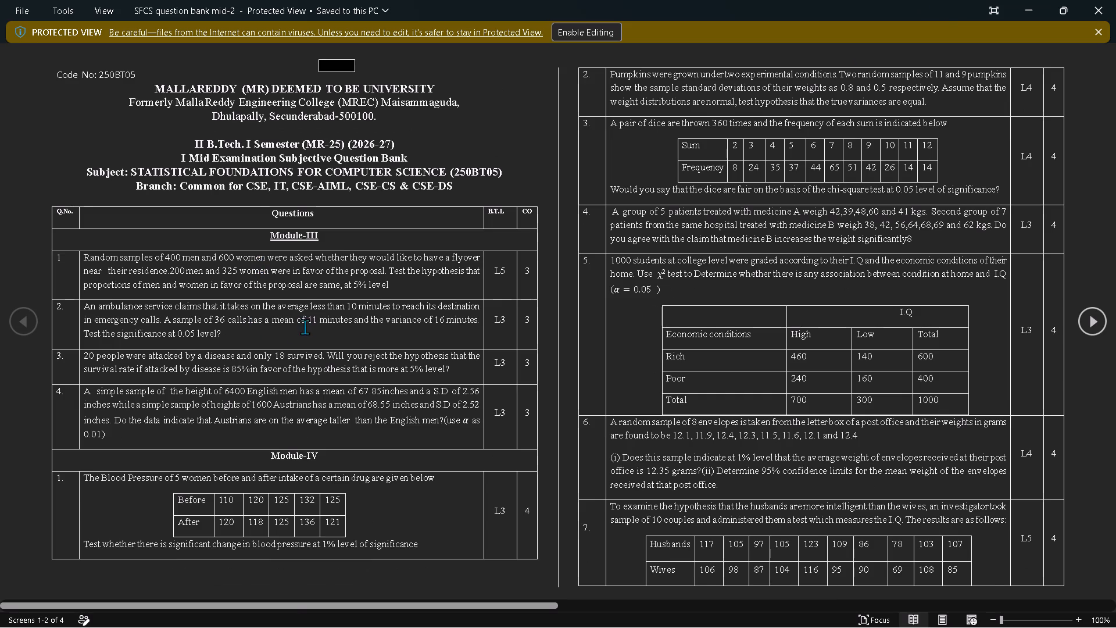
Minimize the SFCS question bank mid-2 window and return to Document1 in Word.
click(1012, 0)
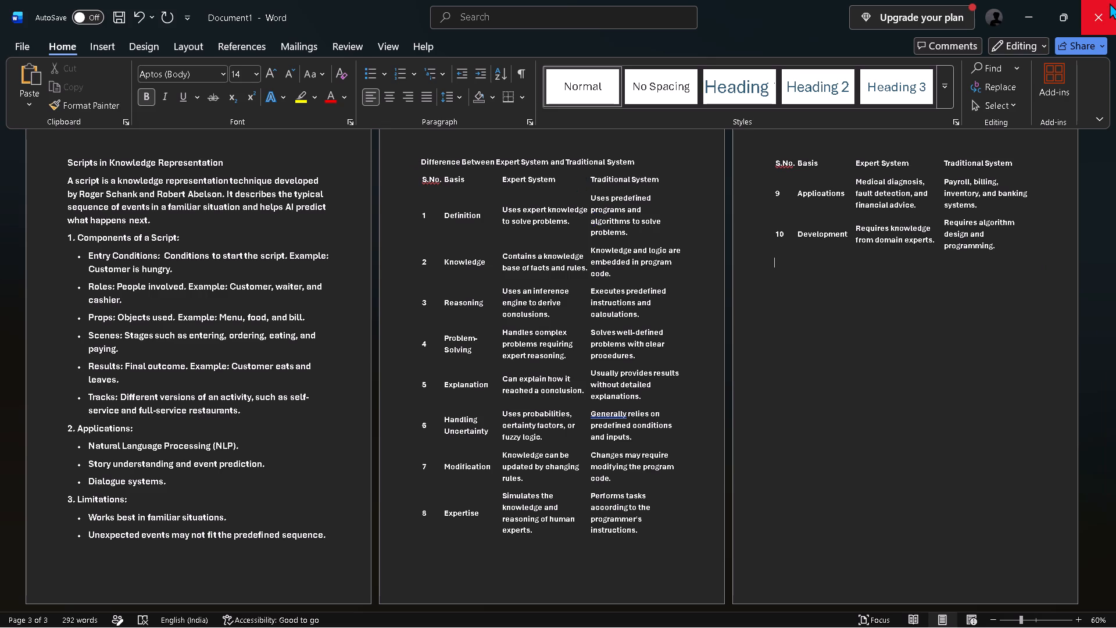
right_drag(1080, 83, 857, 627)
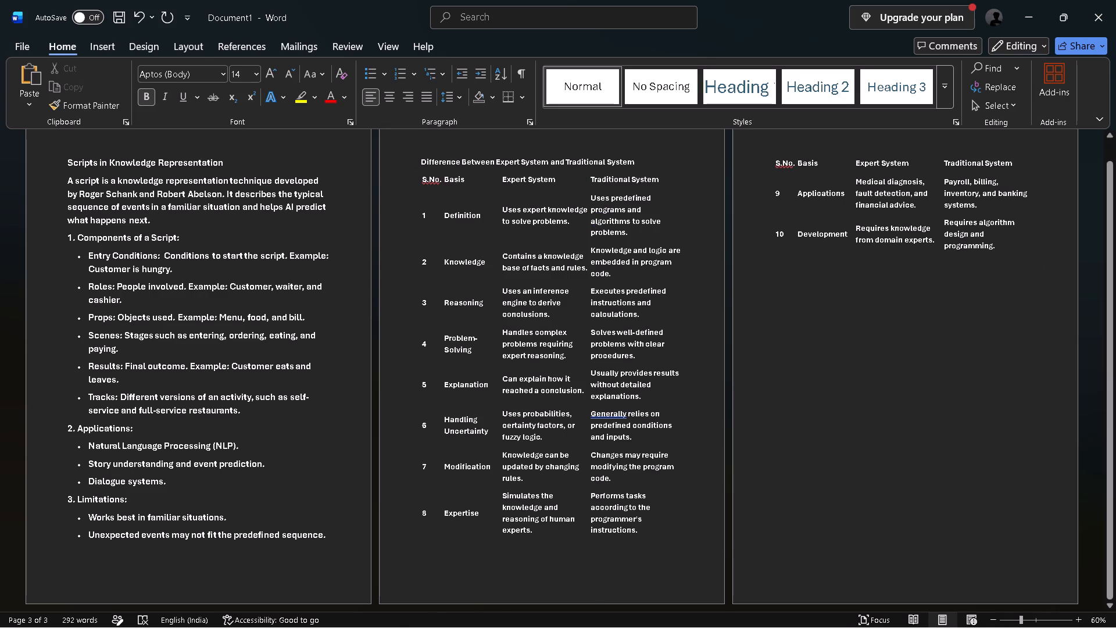
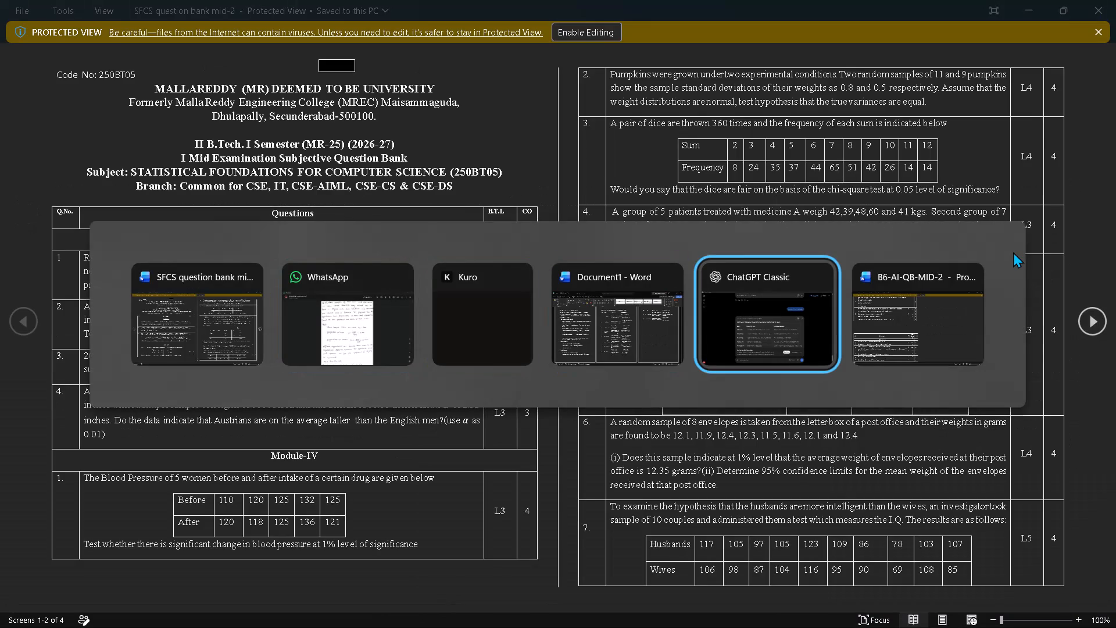
Switch to the B6-AI-QB-MID-2 question bank in Word and look over its list of AI questions from the beginning.
scroll(1013, 252, right, 2)
scroll(484, 284, right, 1)
ctrl+scroll(484, 284, up, 4)
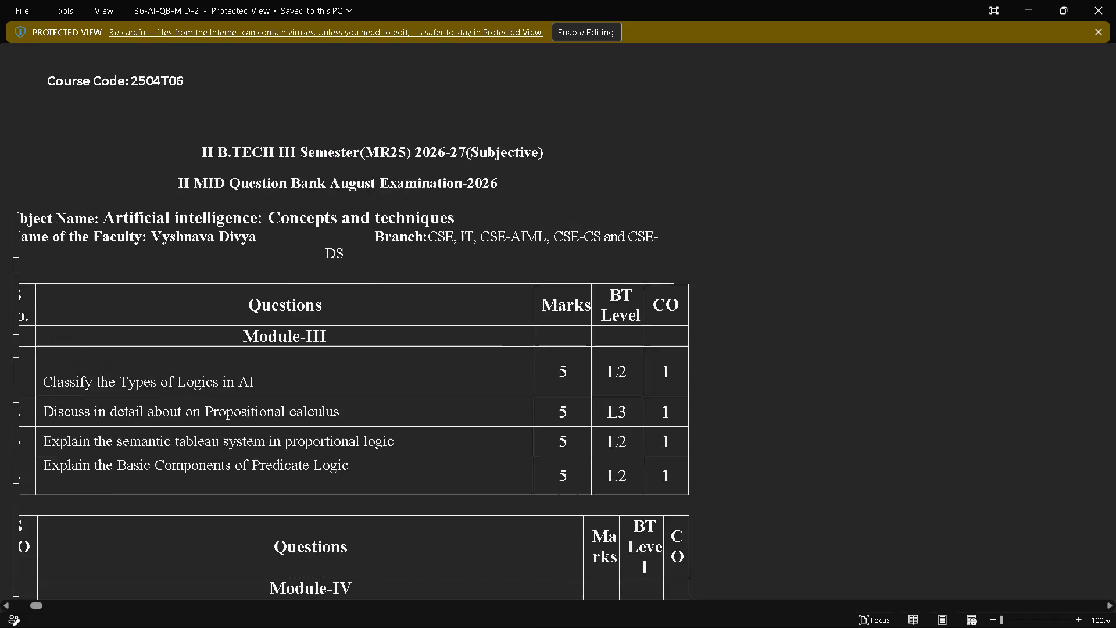
Look through the B6-AI-QB-MID-2 question bank, examining the Module-IV and Module-V questions.
ctrl+scroll(484, 284, up, 1)
scroll(484, 284, down, 1)
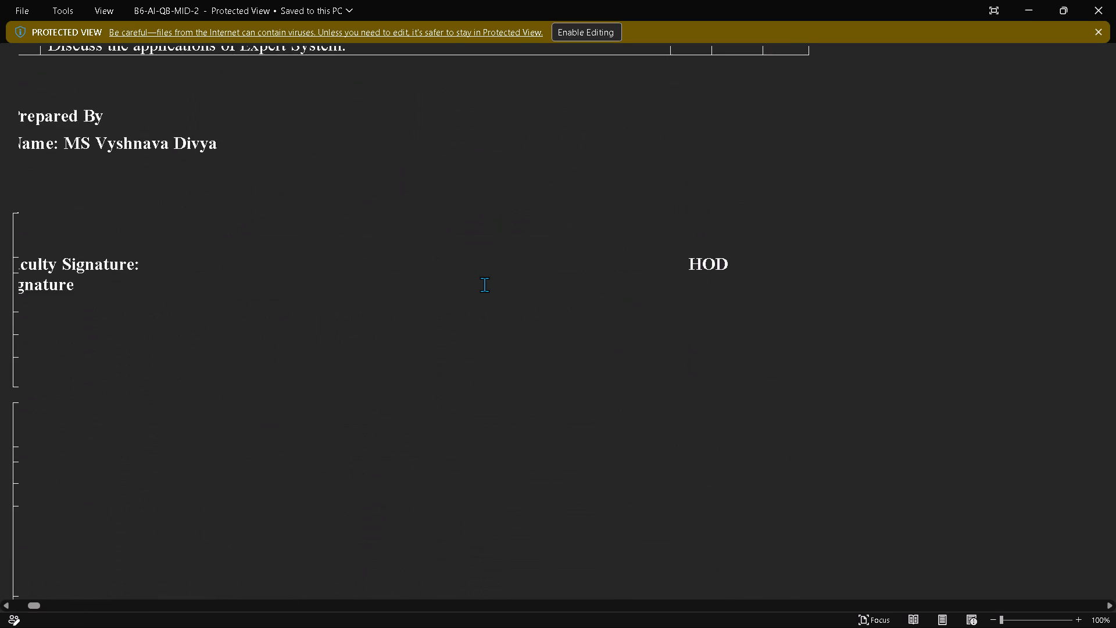
scroll(484, 284, down, 1)
ctrl+scroll(484, 284, down, 2)
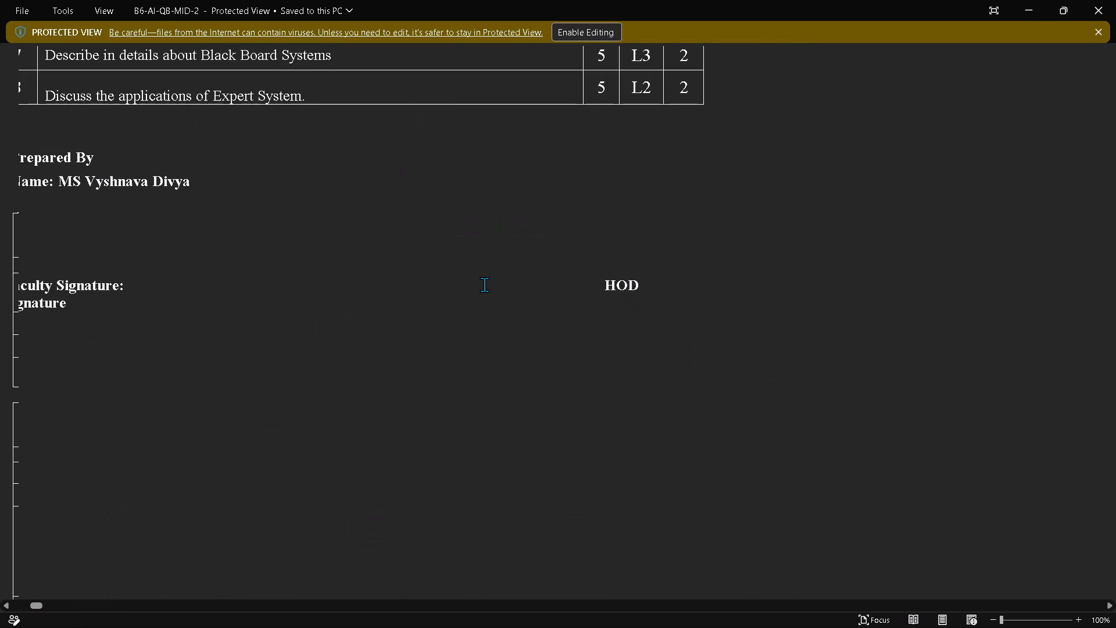
scroll(496, 339, up, 5)
scroll(496, 339, right, 2)
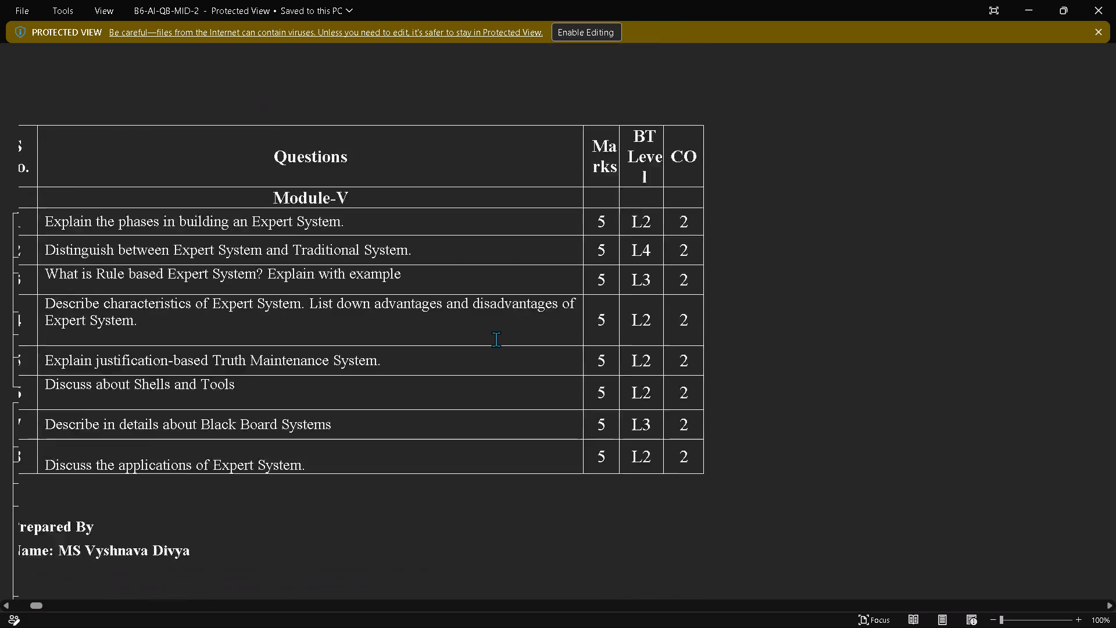
scroll(496, 339, right, 1)
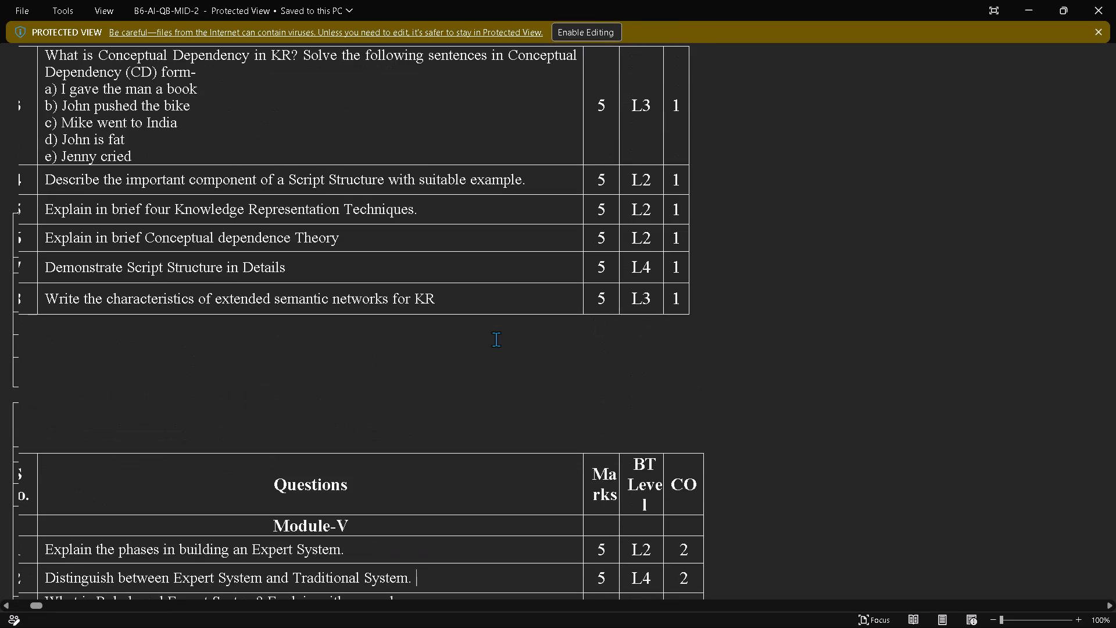
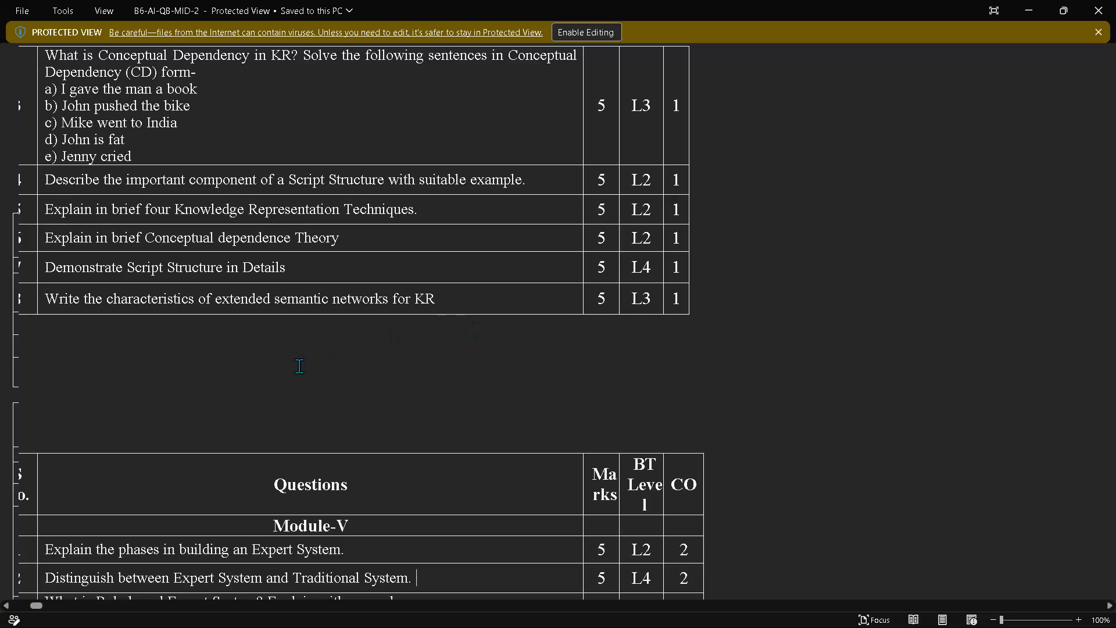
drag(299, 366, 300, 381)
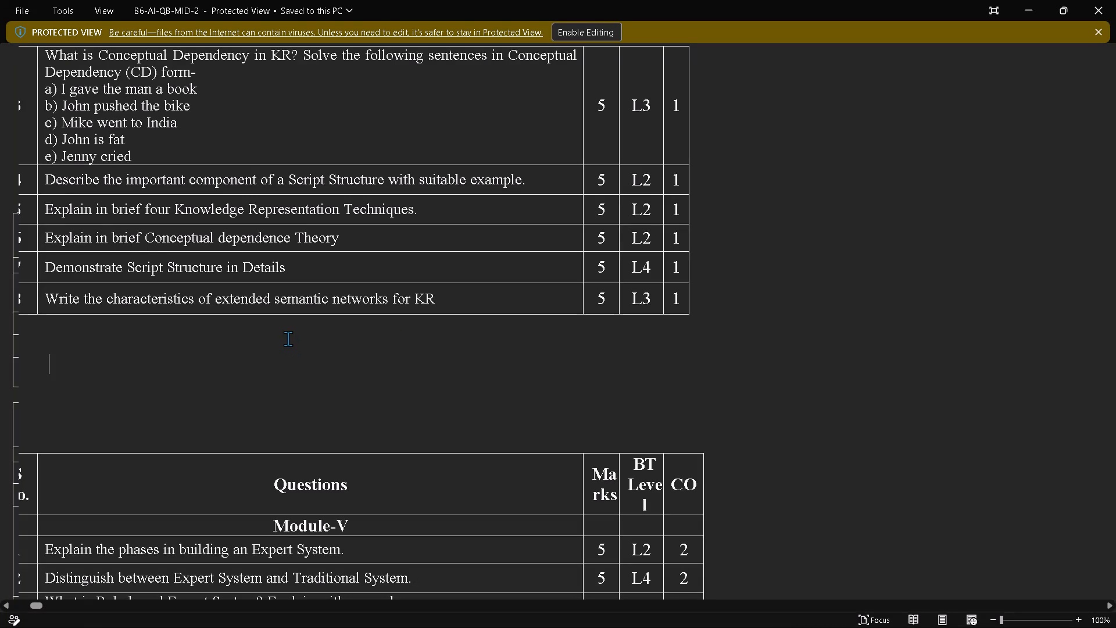
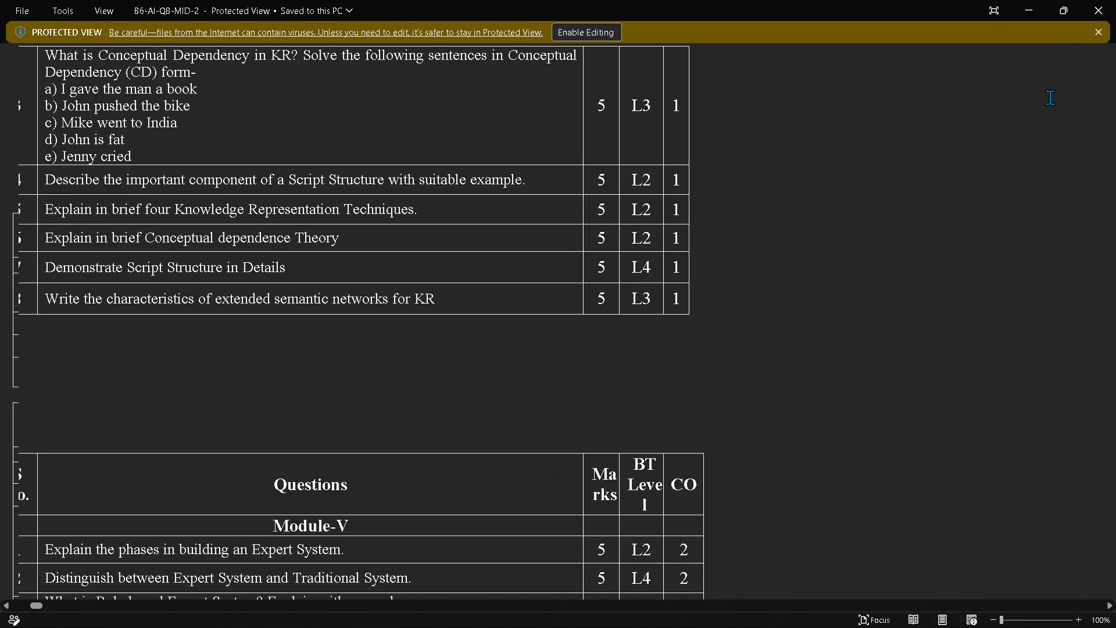
View the Module-V expert system questions in the B6-AI-QB-MID-2 question bank and minimize its window.
ctrl+scroll(849, 32, down, 5)
ctrl+scroll(408, 141, down, 7)
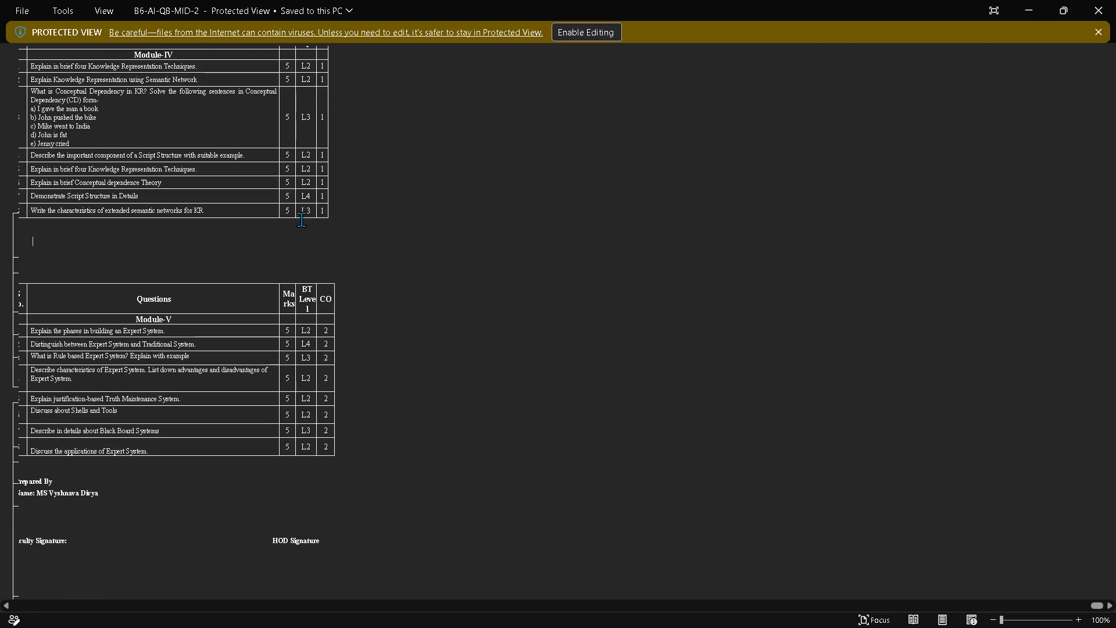
click(1030, 2)
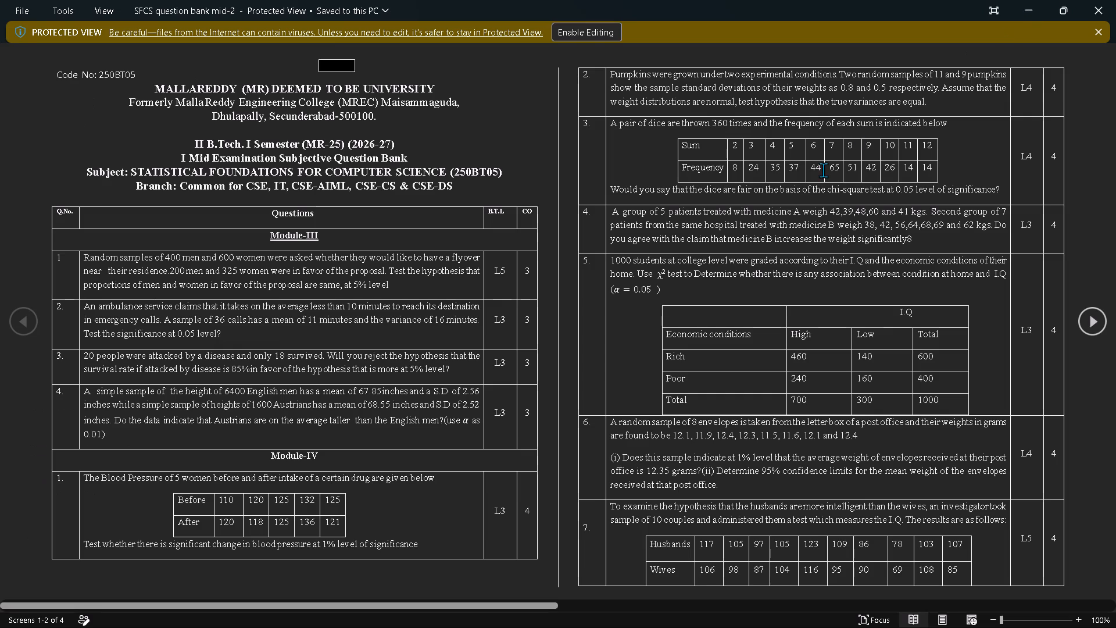
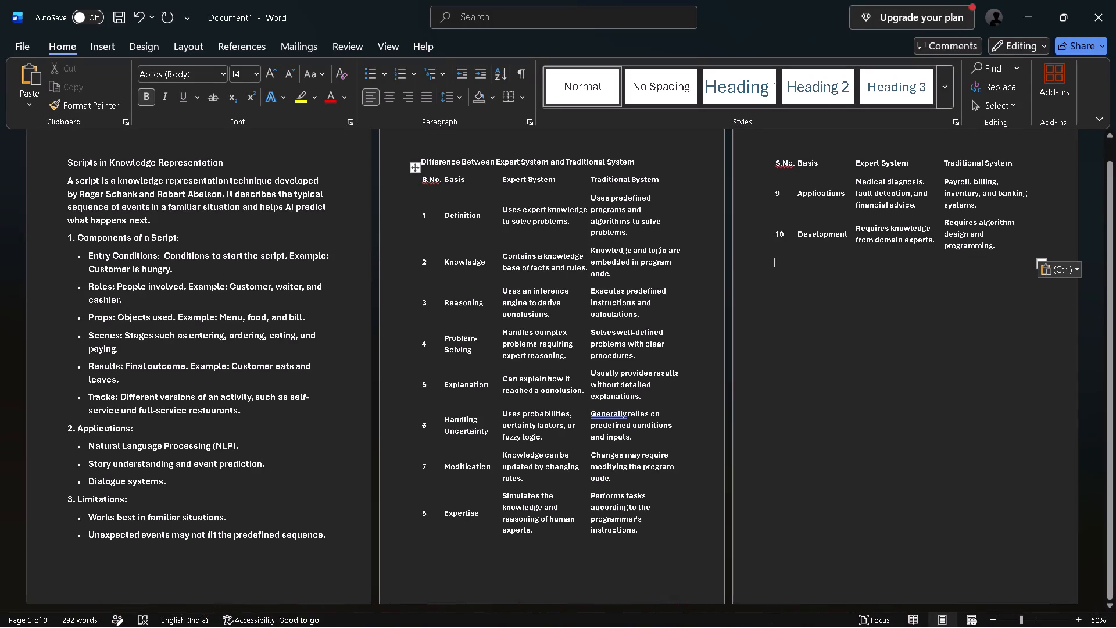
Insert the question number (7) in front of the "Scripts in Knowledge Representation" heading.
alt+scroll(162, 240, up, 1)
alt+click(67, 181)
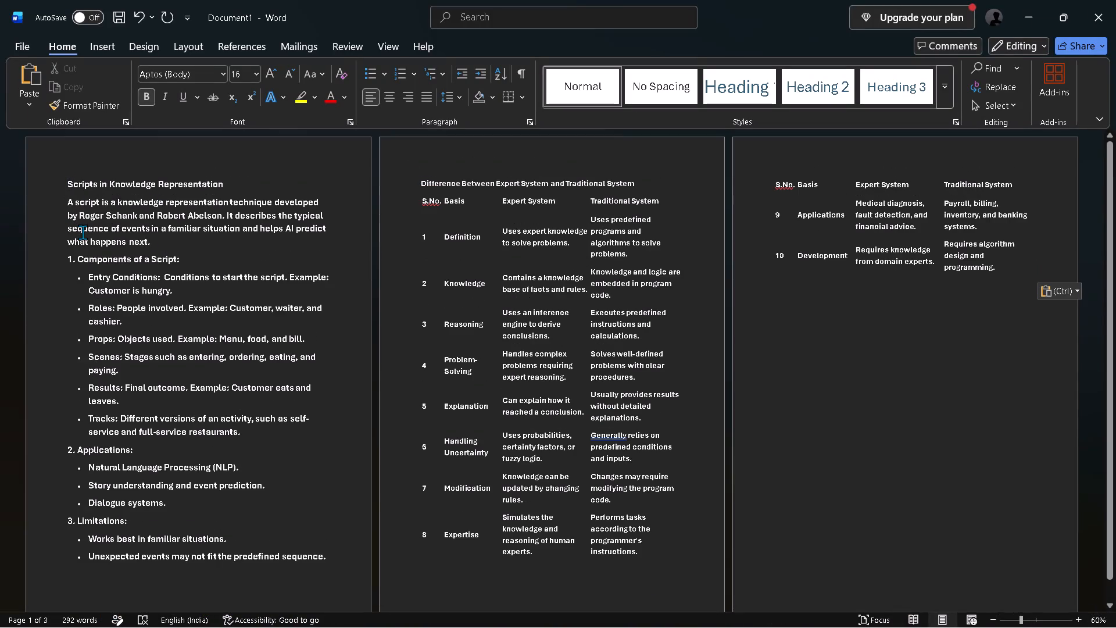
text(())
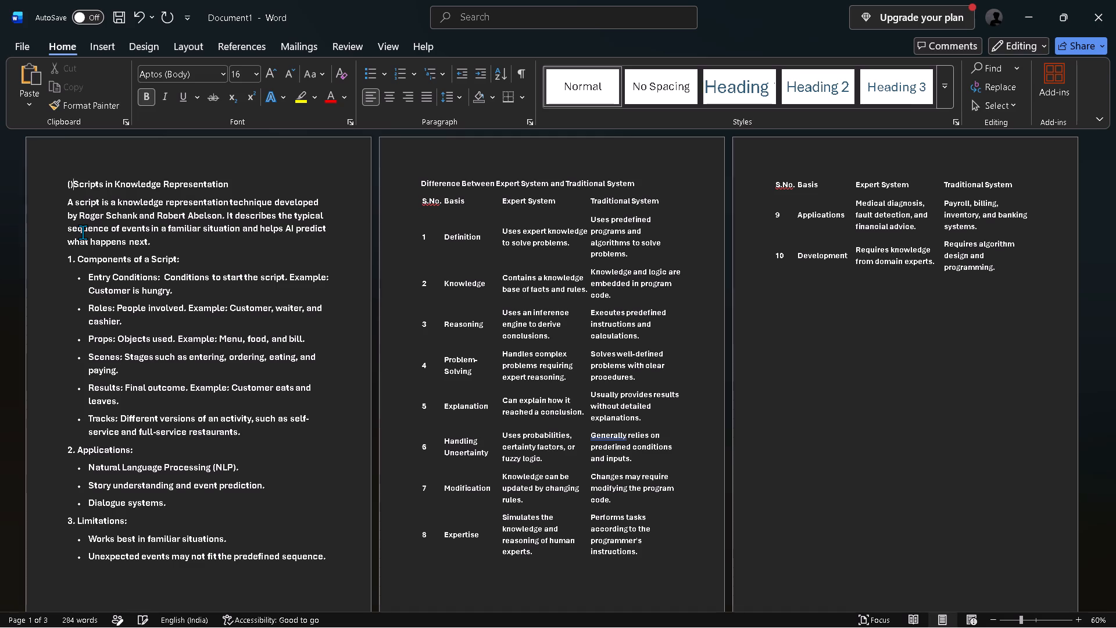
key(Left)
key(7)
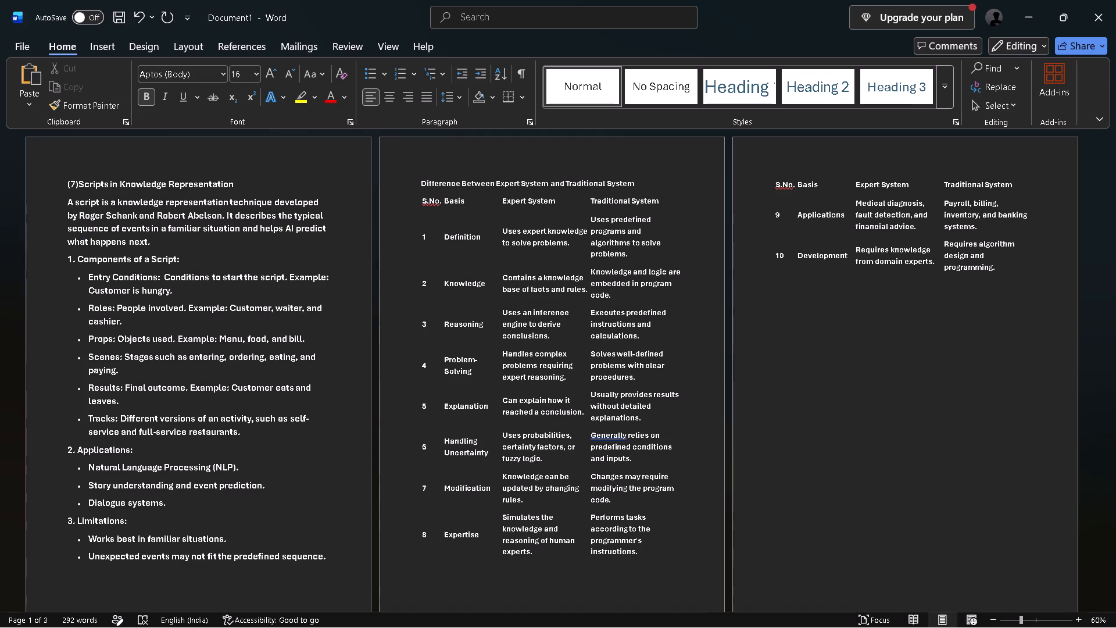
Check the Module-IV and Module-V question numbering in the B6-AI-QB-MID-2 question bank, then return to Document1.
key(alt+Tab)
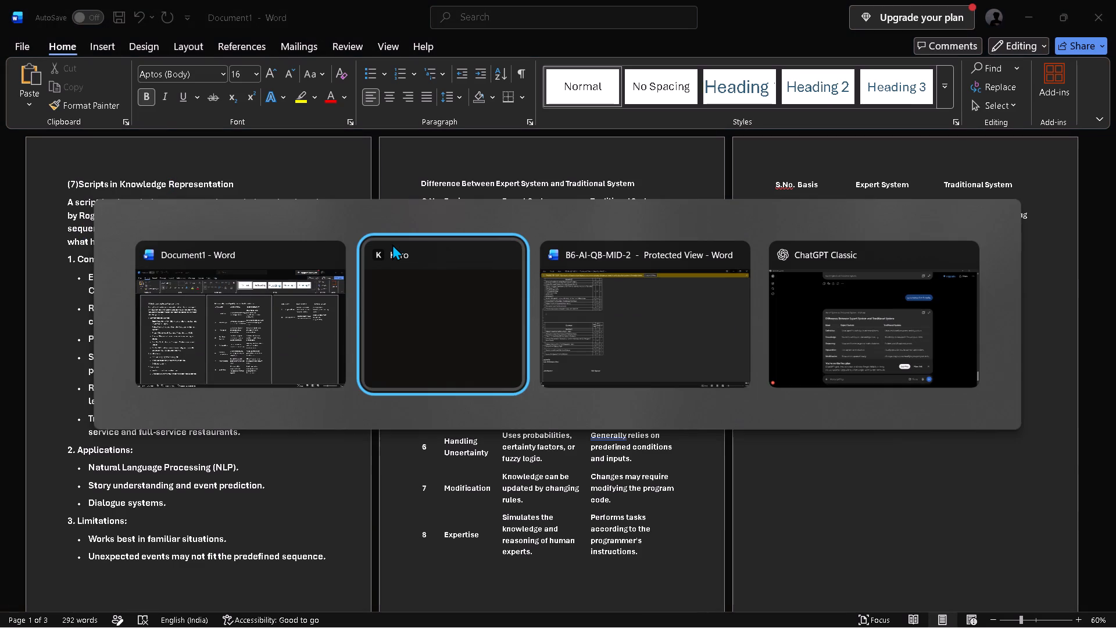
alt+click(629, 334)
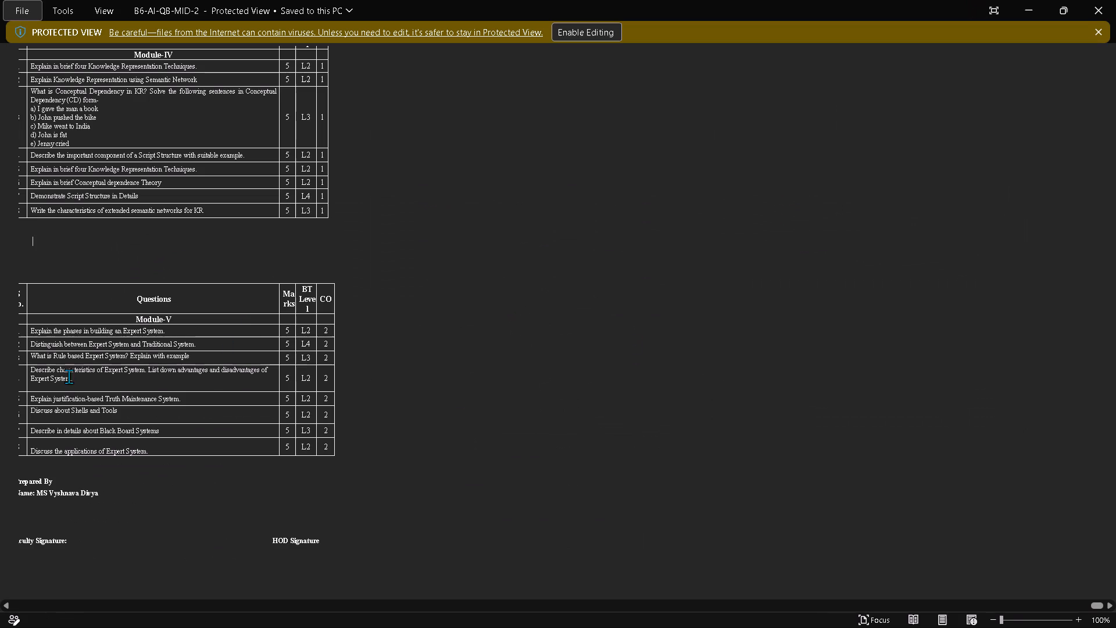
ctrl+scroll(69, 367, up, 5)
scroll(165, 354, down, 1)
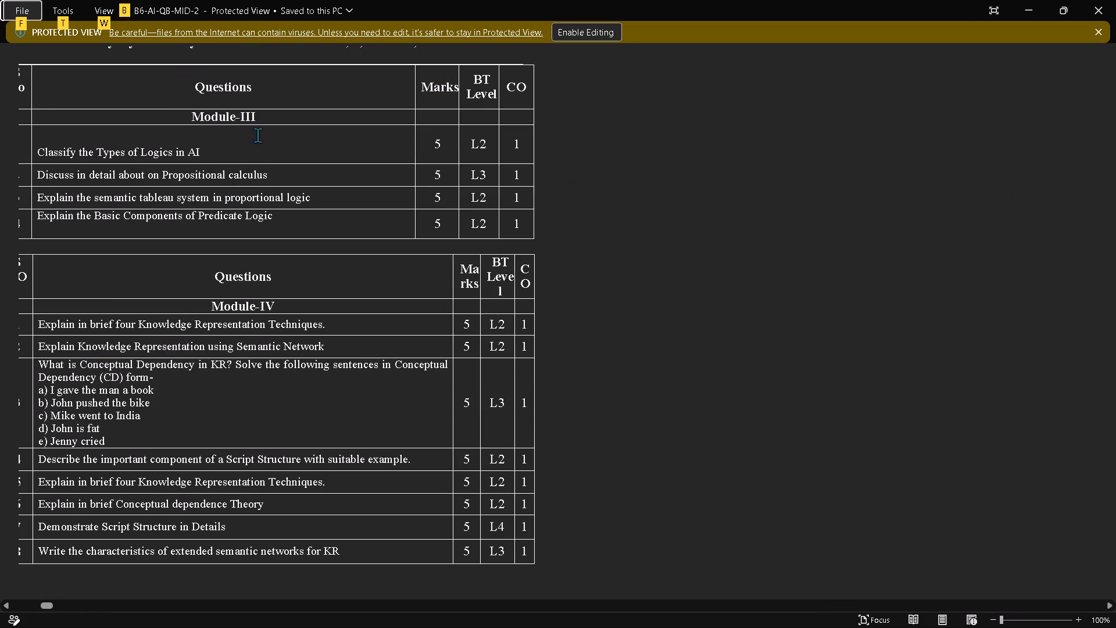
key(alt+Tab)
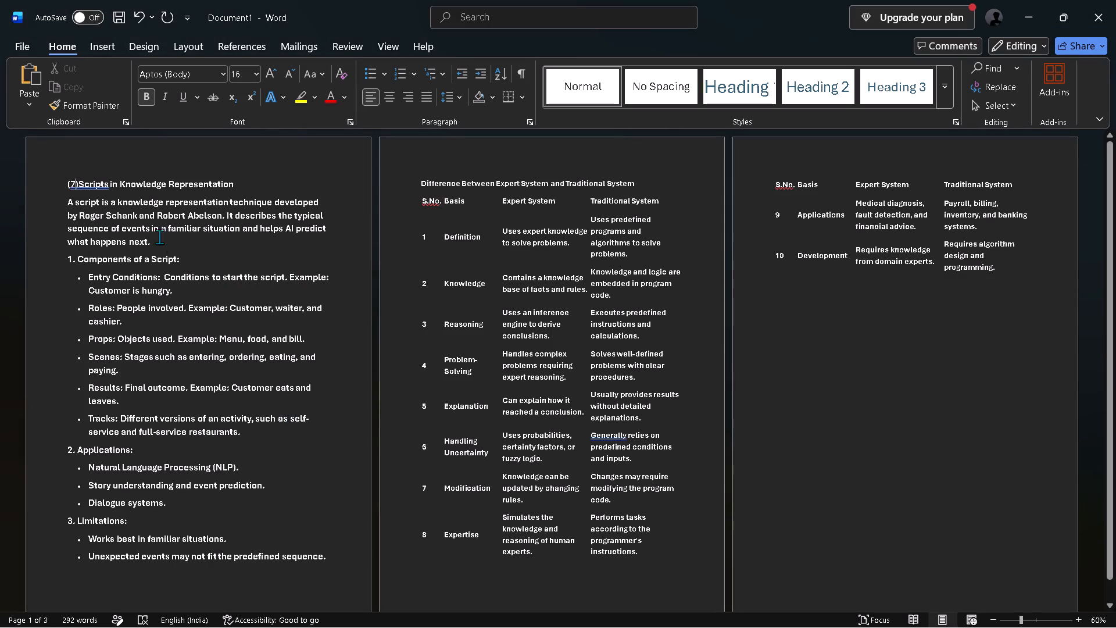
click(449, 206)
key(alt+Tab)
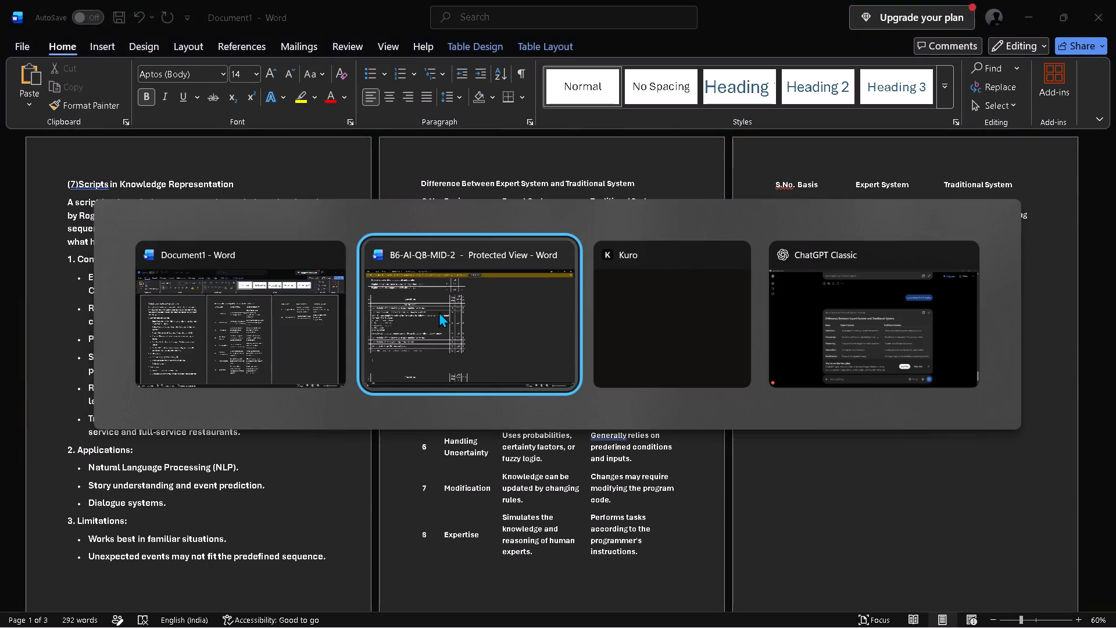
scroll(288, 524, down, 1)
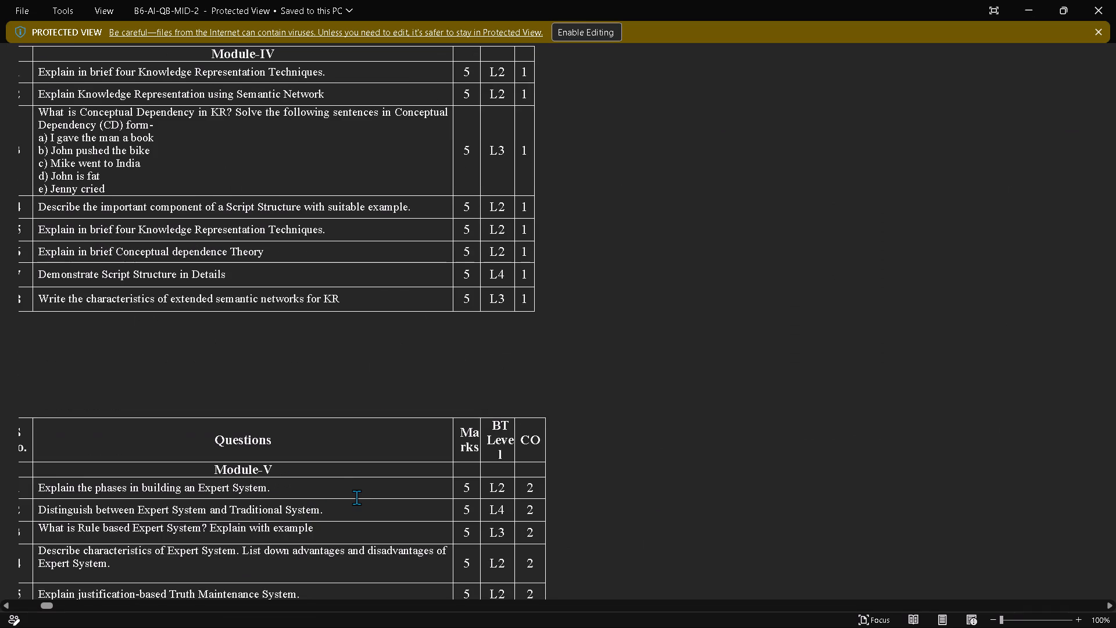
click(356, 498)
key(alt+Tab)
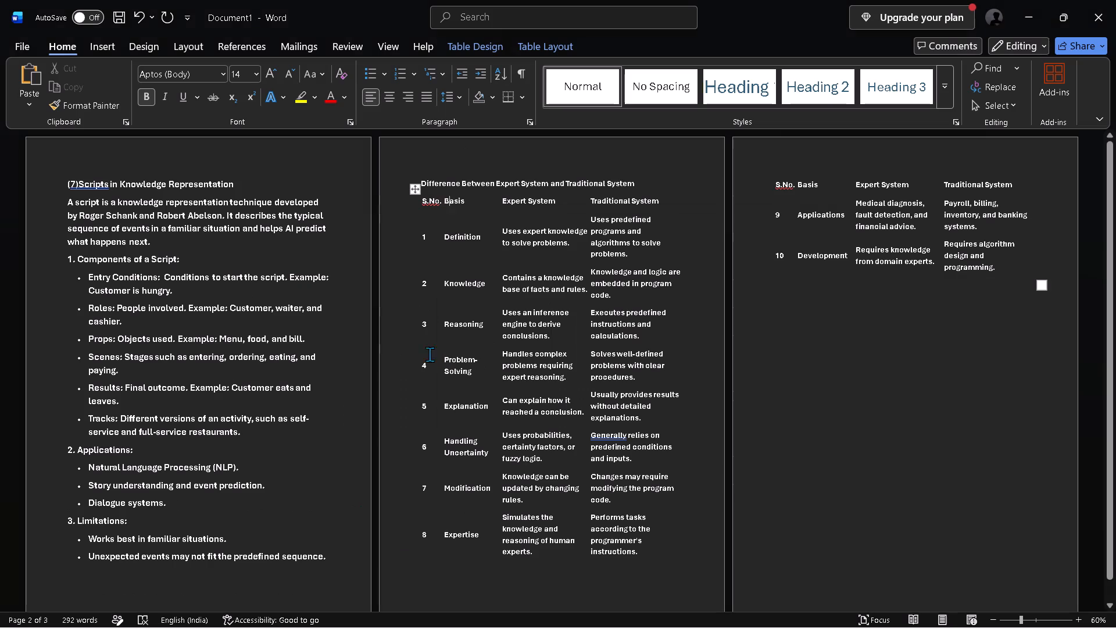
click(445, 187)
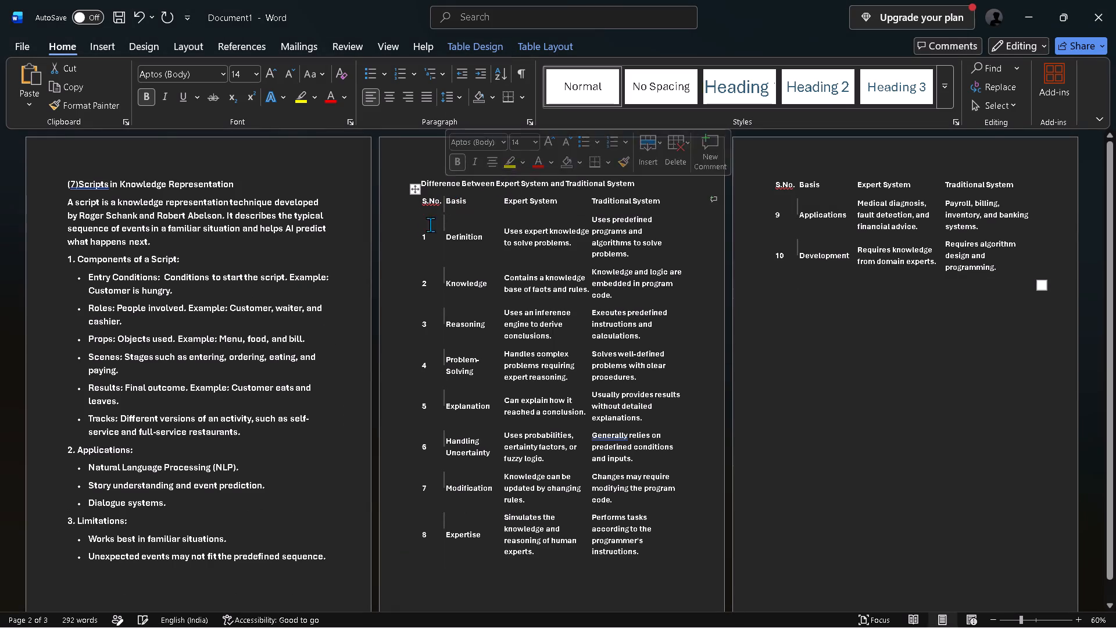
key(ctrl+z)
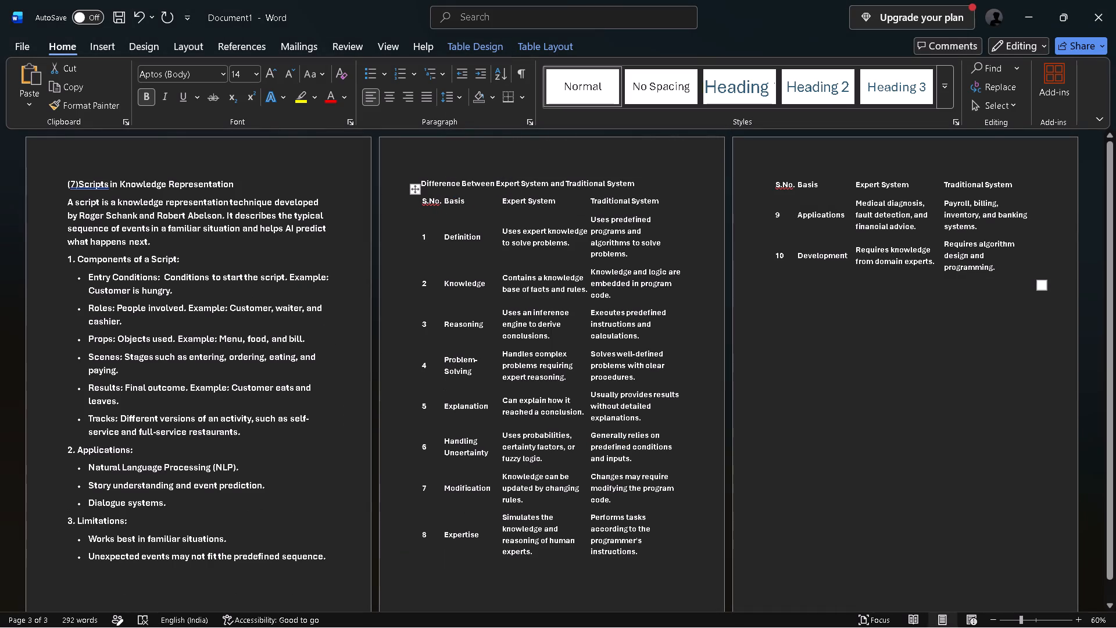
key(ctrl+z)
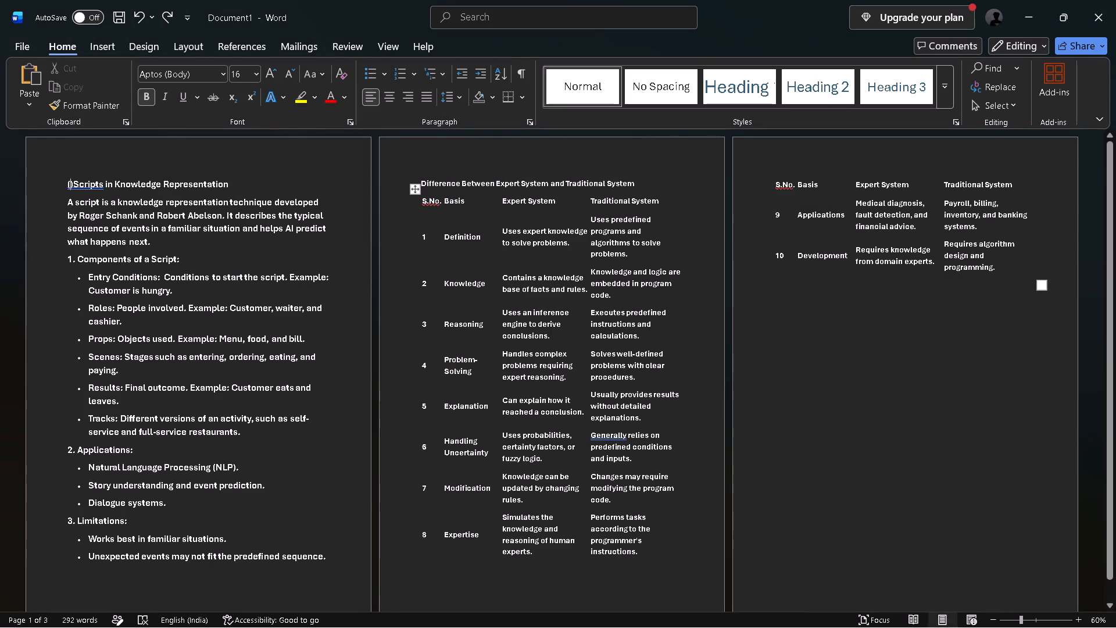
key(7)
Insert the question number (2) in front of the "Difference Between Expert System and Traditional System" heading.
click(463, 184)
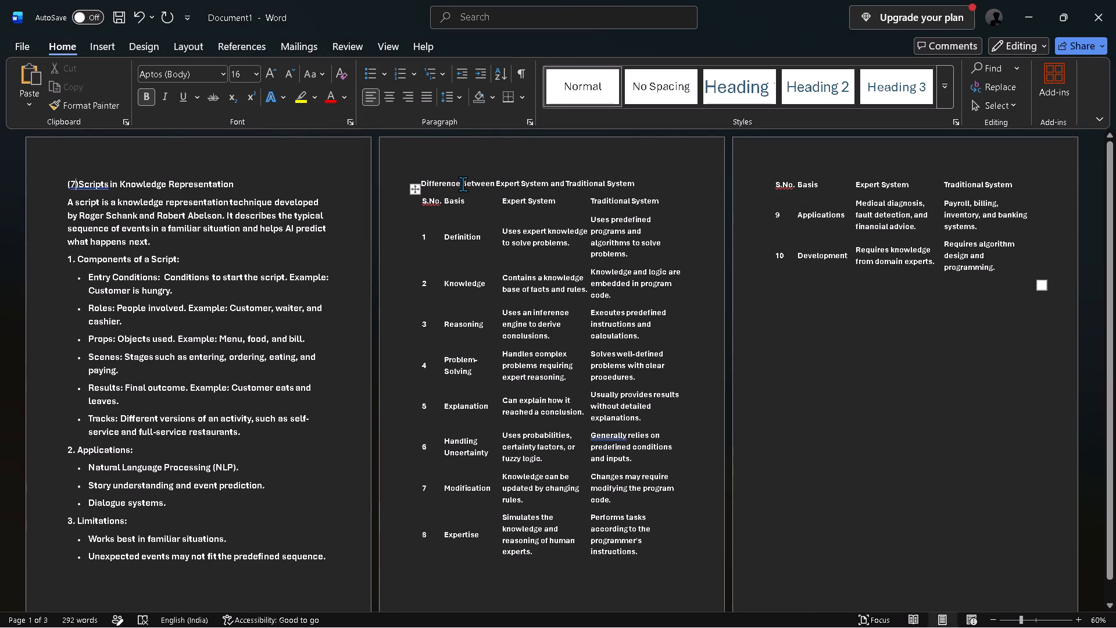
key(Left)
key(Left)
key(Left)
key(Left)
key(Left)
key(Left)
key(Left)
key(Left)
key(Left)
key(Left)
key(Left)
text(())
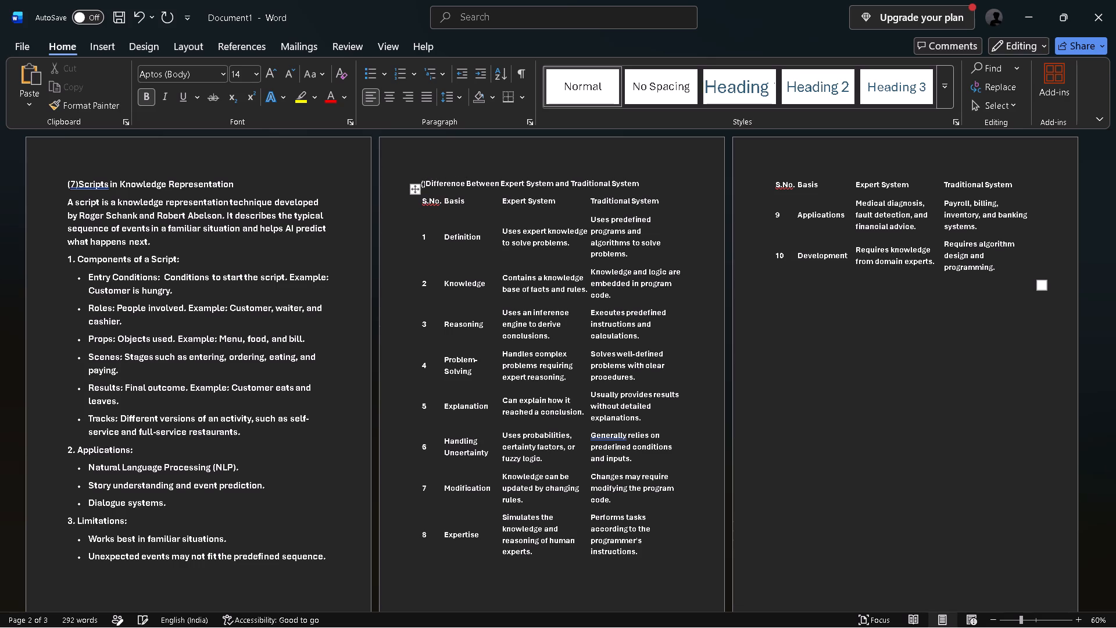
key(Left)
key(2)
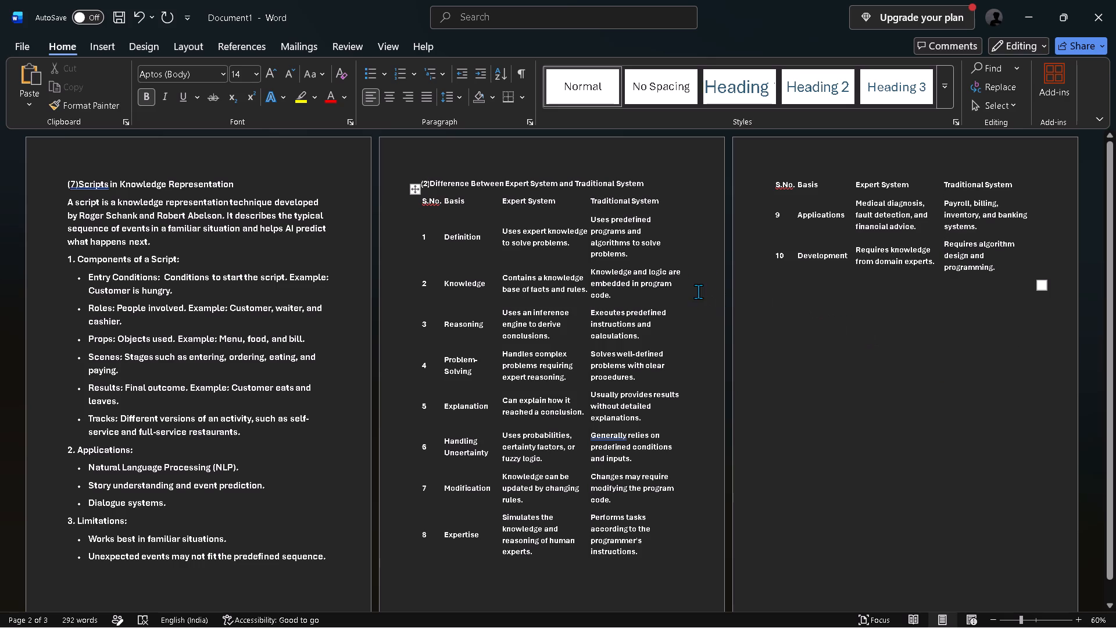
Delete rows 9 (Applications) and 10 (Development) from the expert versus traditional system table.
click(843, 330)
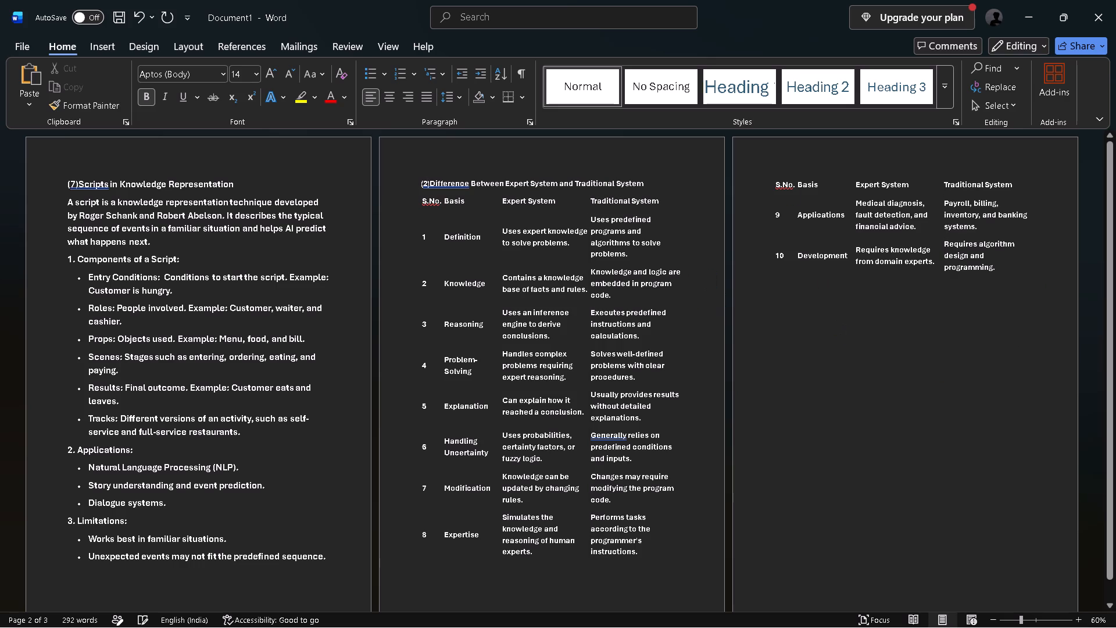
drag(1048, 303, 759, 152)
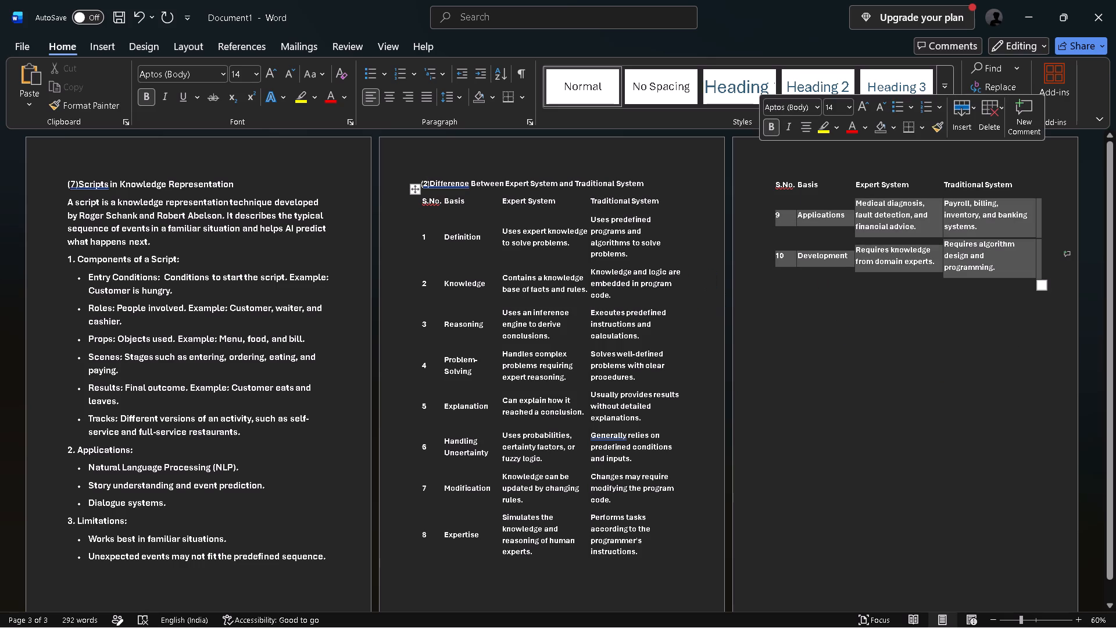
key(BackSpace)
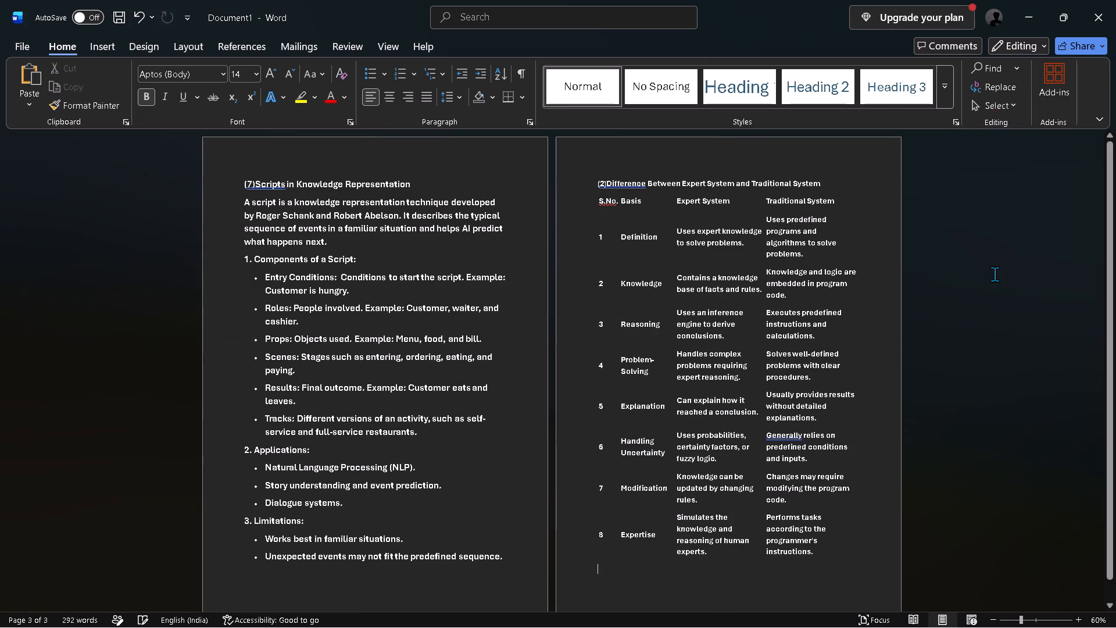
Add a blank line at the end of the Expertise row's Traditional System cell and select the empty paragraph on page 3.
scroll(878, 431, down, 1)
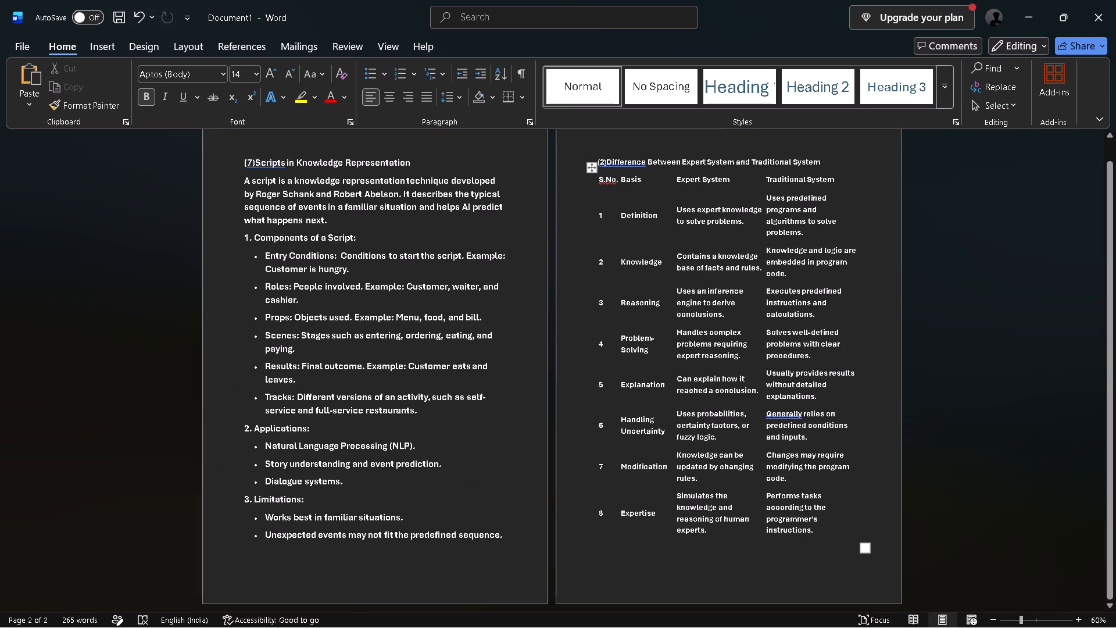
click(828, 531)
key(Return)
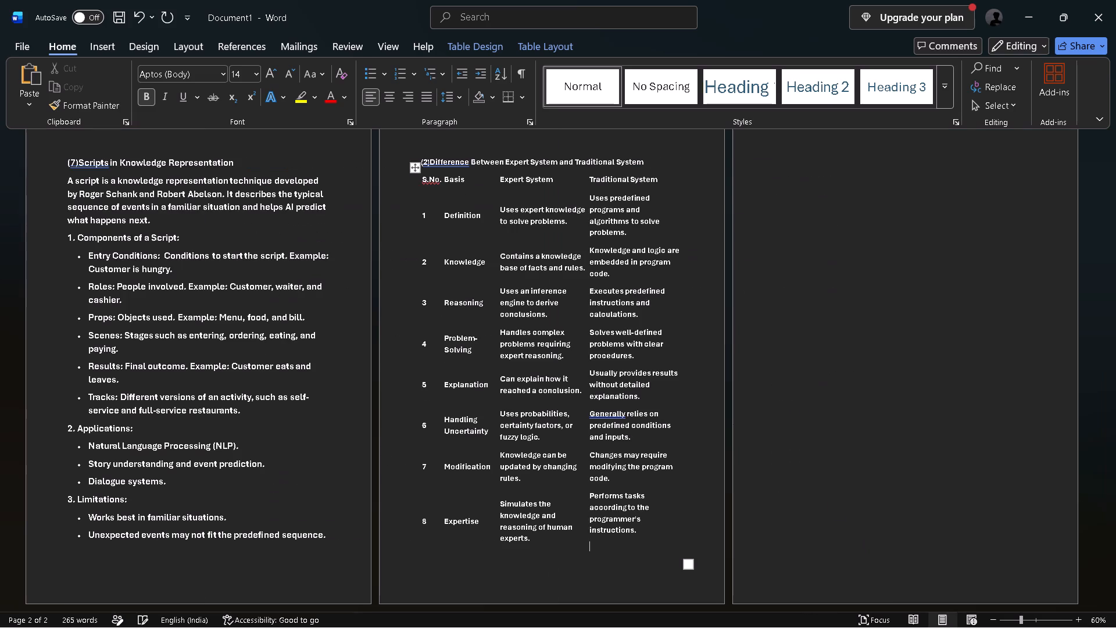
click(727, 145)
click(753, 143)
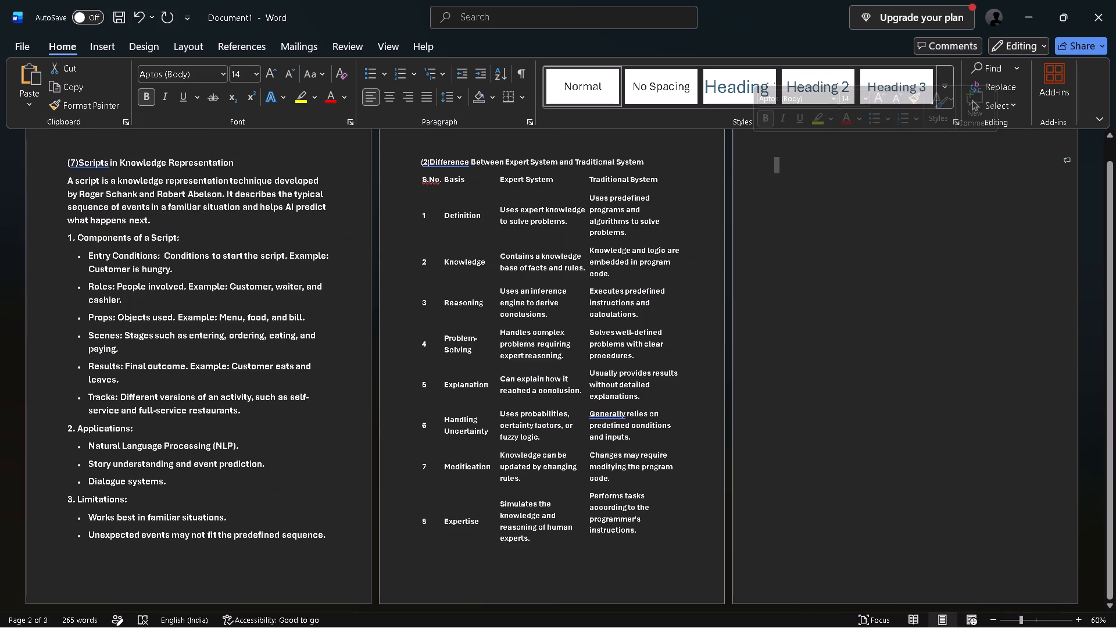
key(alt+Tab)
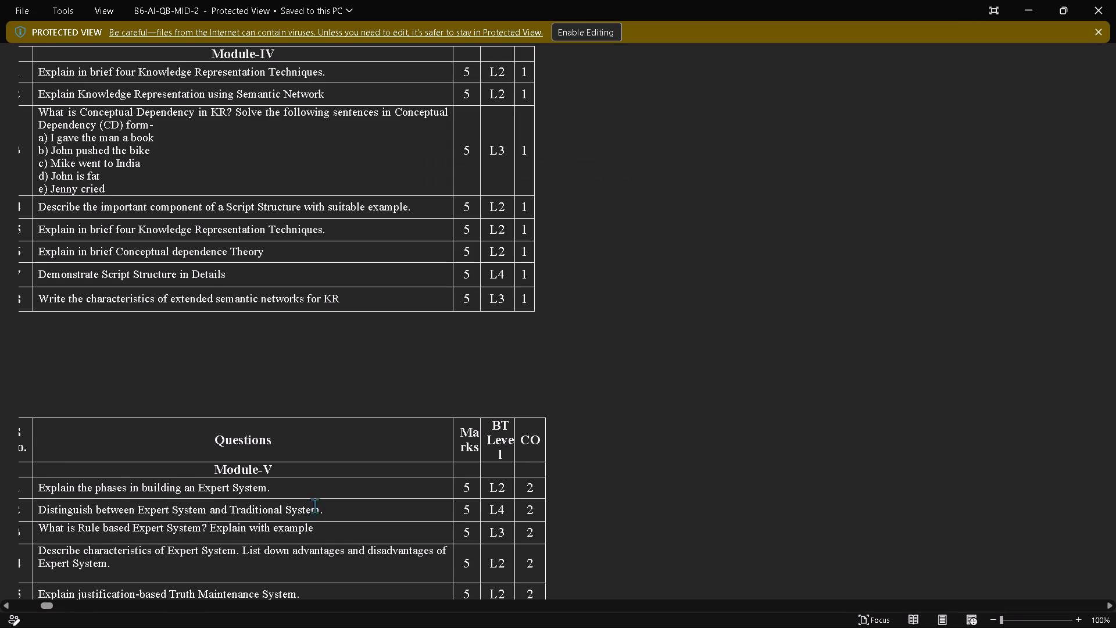
scroll(316, 512, down, 1)
click(273, 493)
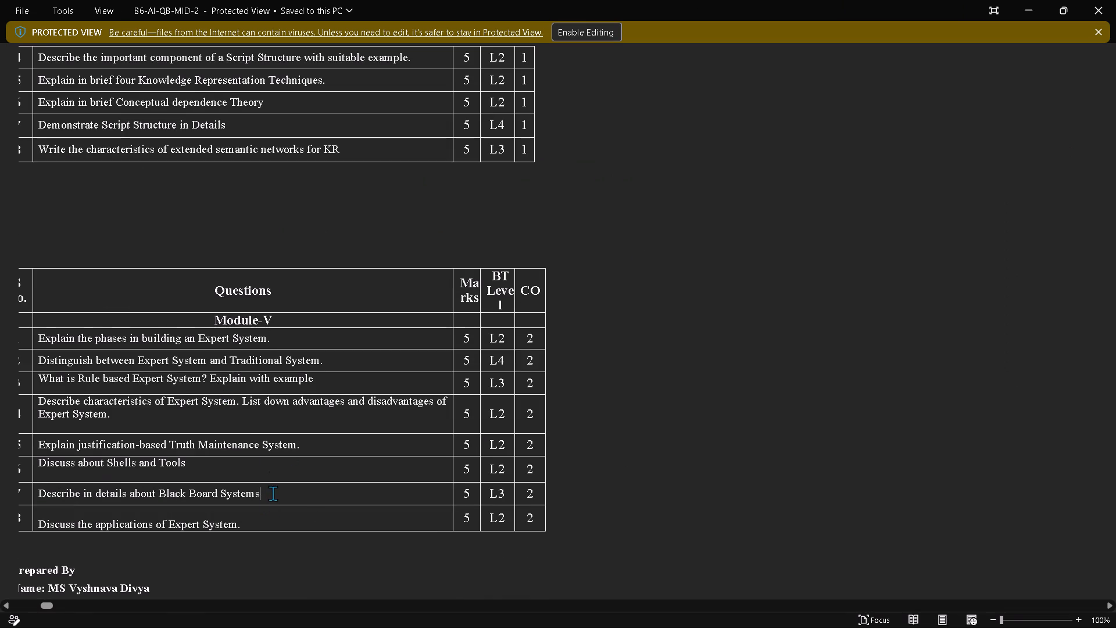
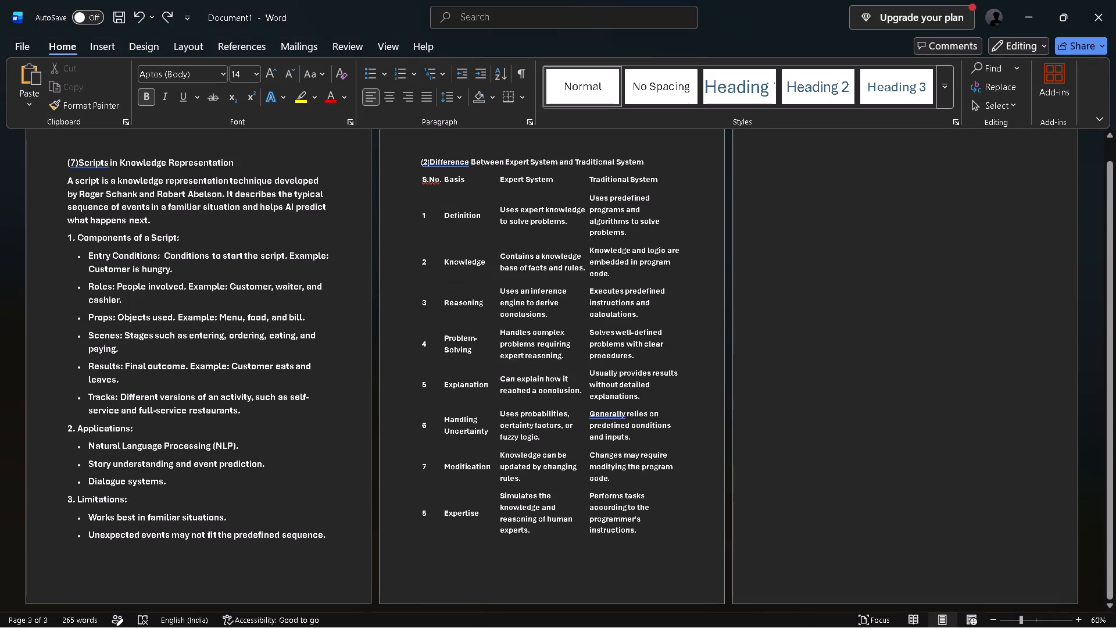
key(ctrl+v)
scroll(516, 592, down, 1)
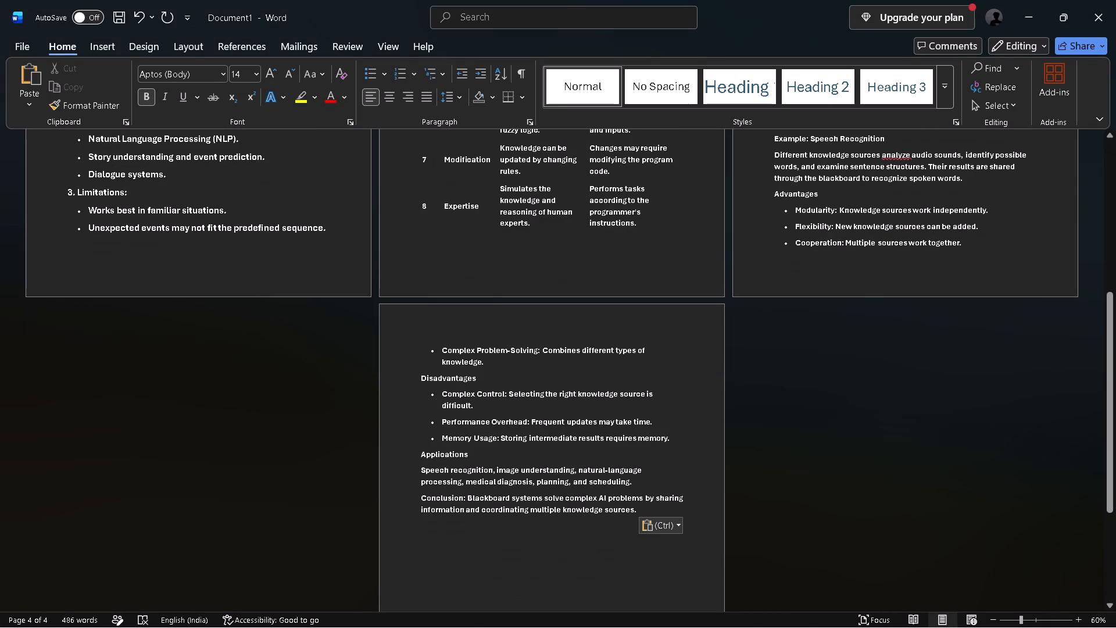
Add the question number "(7)" in front of the heading "Blackboard System in Artificial Intelligence".
scroll(561, 488, up, 4)
scroll(628, 408, up, 2)
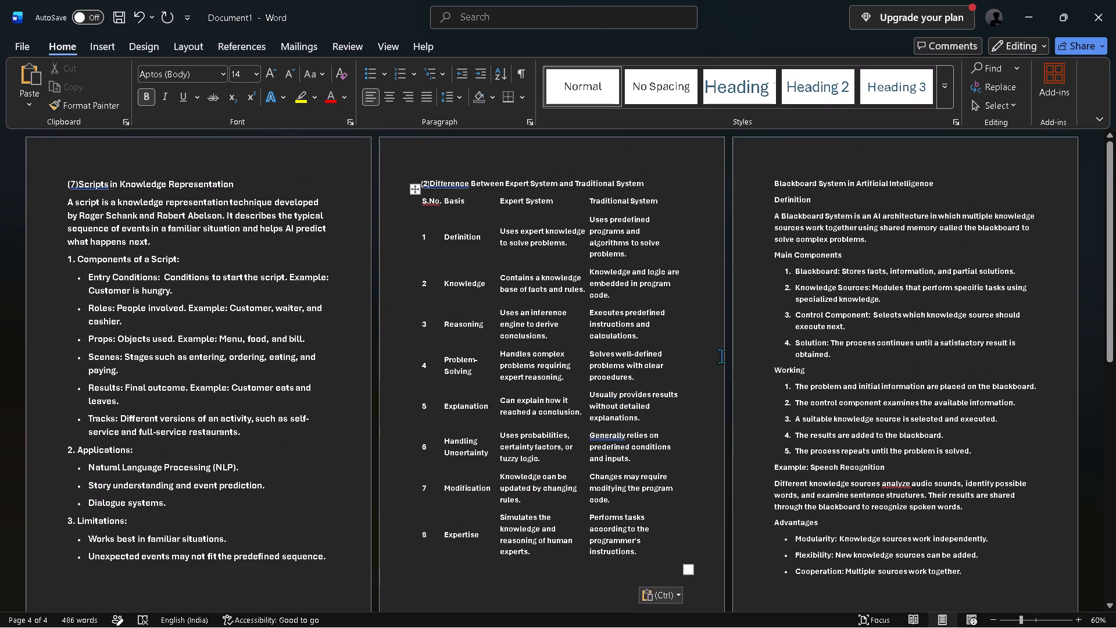
click(772, 183)
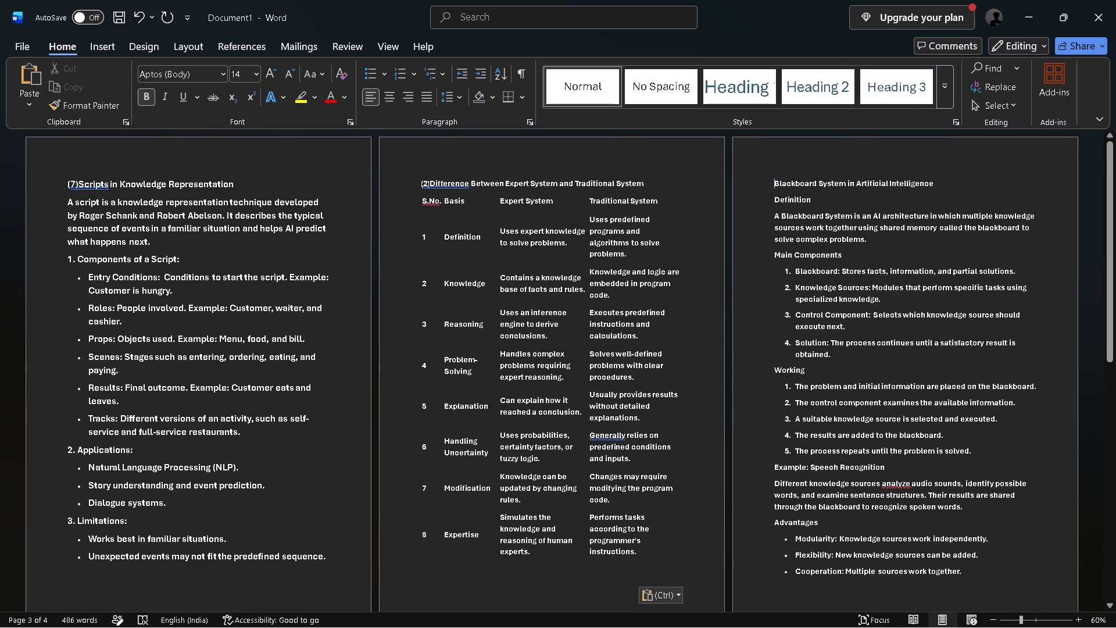
text(())
key(Left)
key(7)
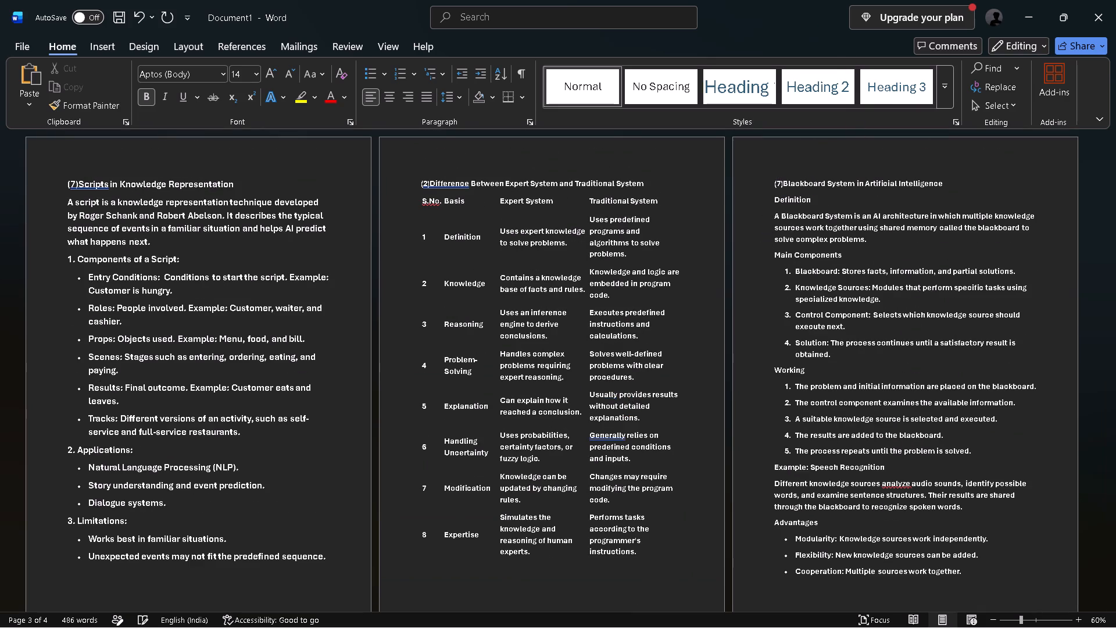
Delete the "Definition" subheading and its line beneath the Blackboard System heading.
click(818, 199)
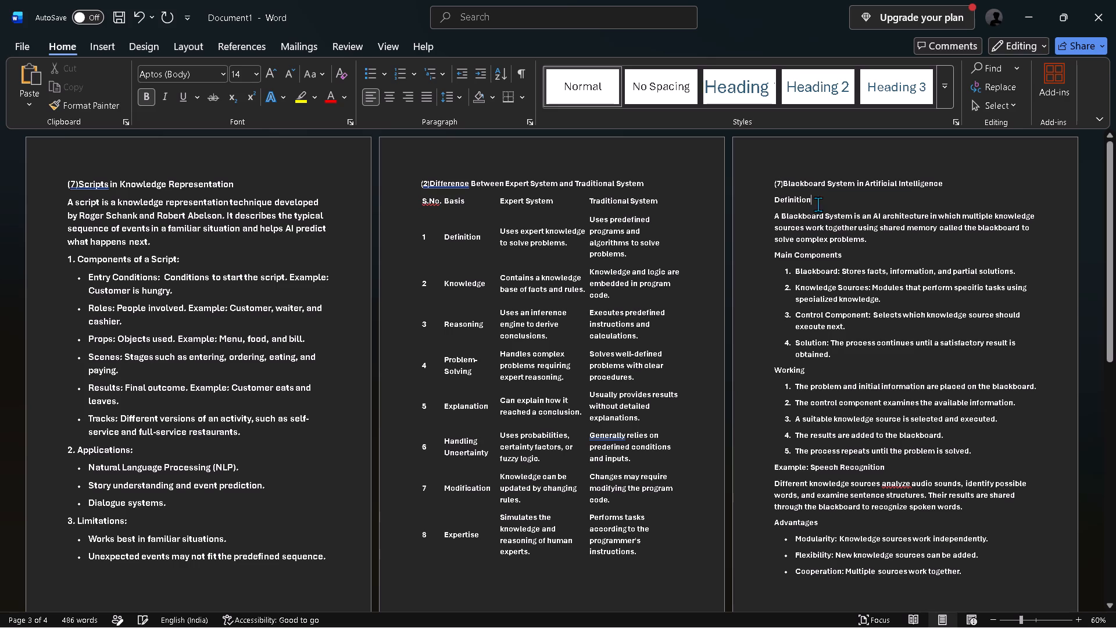
key(BackSpace)
key(BackSpace)
key(BackSpace)
key(BackSpace)
key(BackSpace)
key(BackSpace)
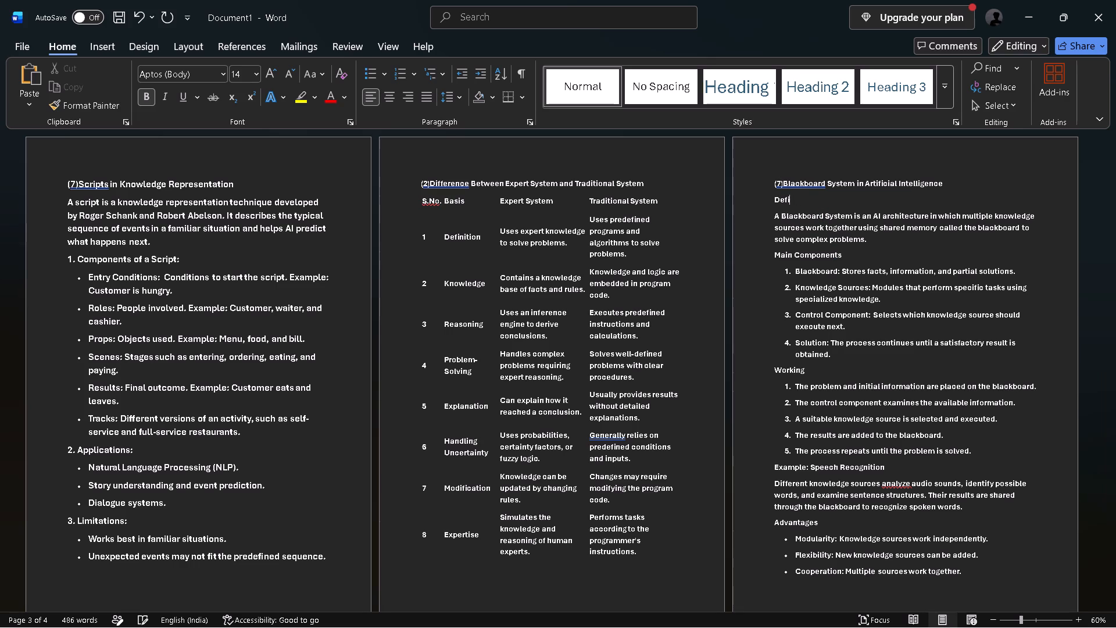
key(BackSpace)
key(BackSpace)
key(BackSpace)
key(BackSpace)
key(BackSpace)
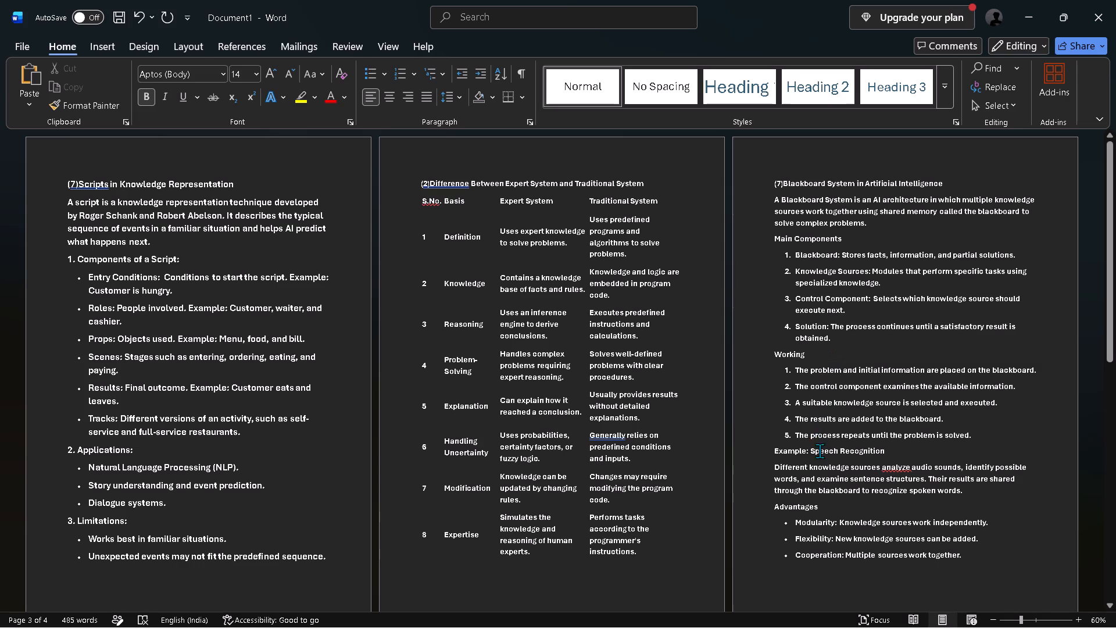
Delete the item "The results are added to the blackboard." from the Working list.
drag(946, 420, 775, 427)
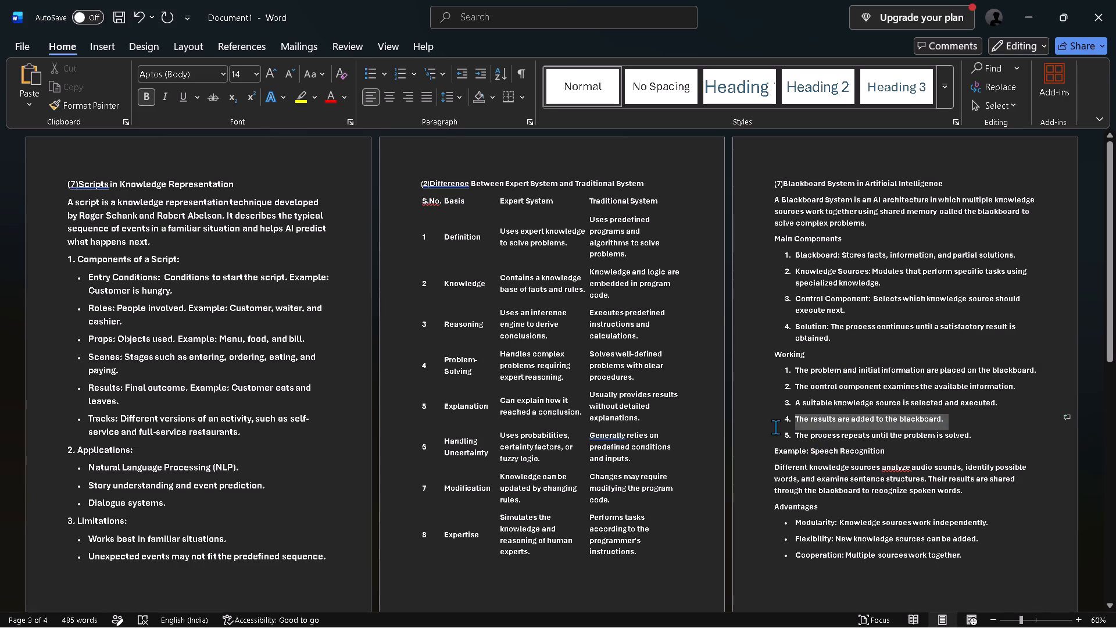
drag(775, 427, 775, 425)
key(BackSpace)
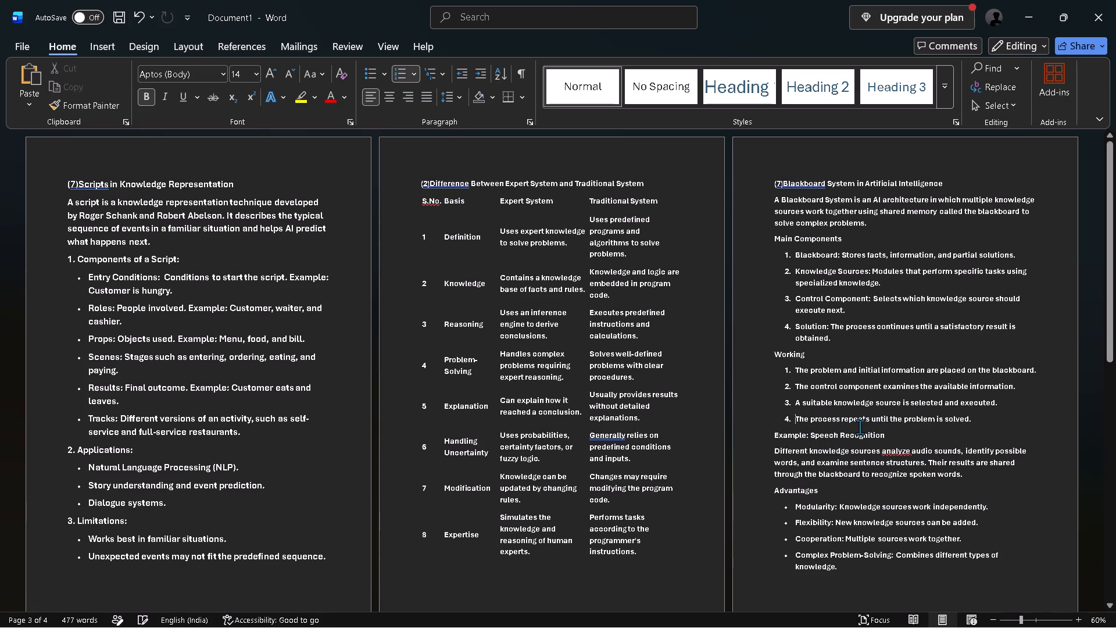
Delete the "Flexibility: New knowledge sources can be added." bullet and its empty line from the Blackboard System's Advantages list.
scroll(869, 451, down, 1)
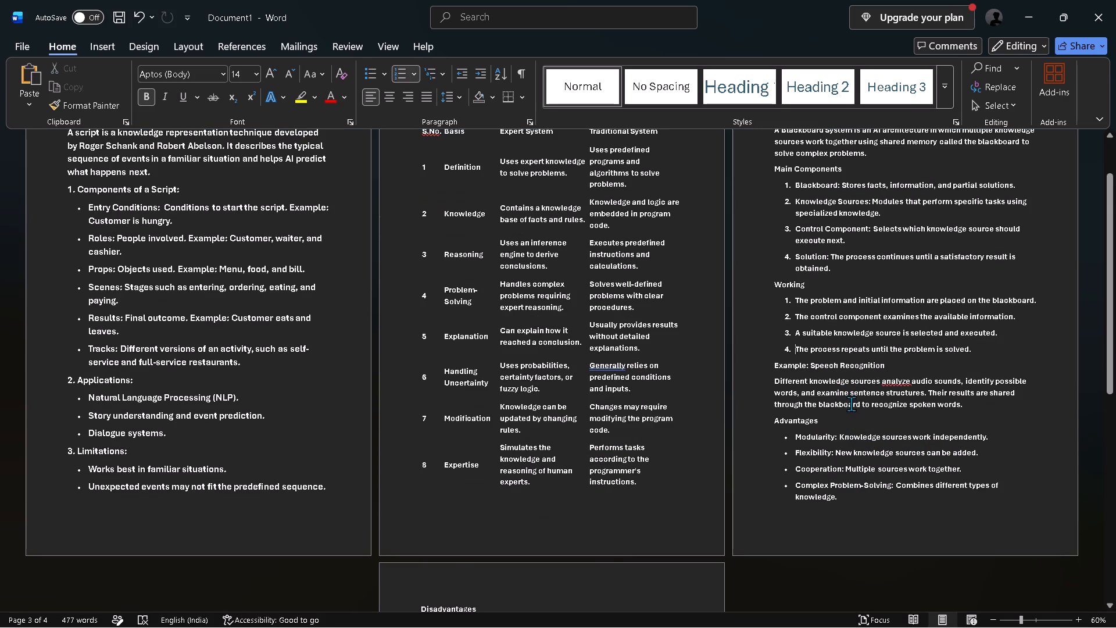
scroll(839, 418, down, 1)
scroll(710, 444, down, 1)
scroll(552, 441, down, 1)
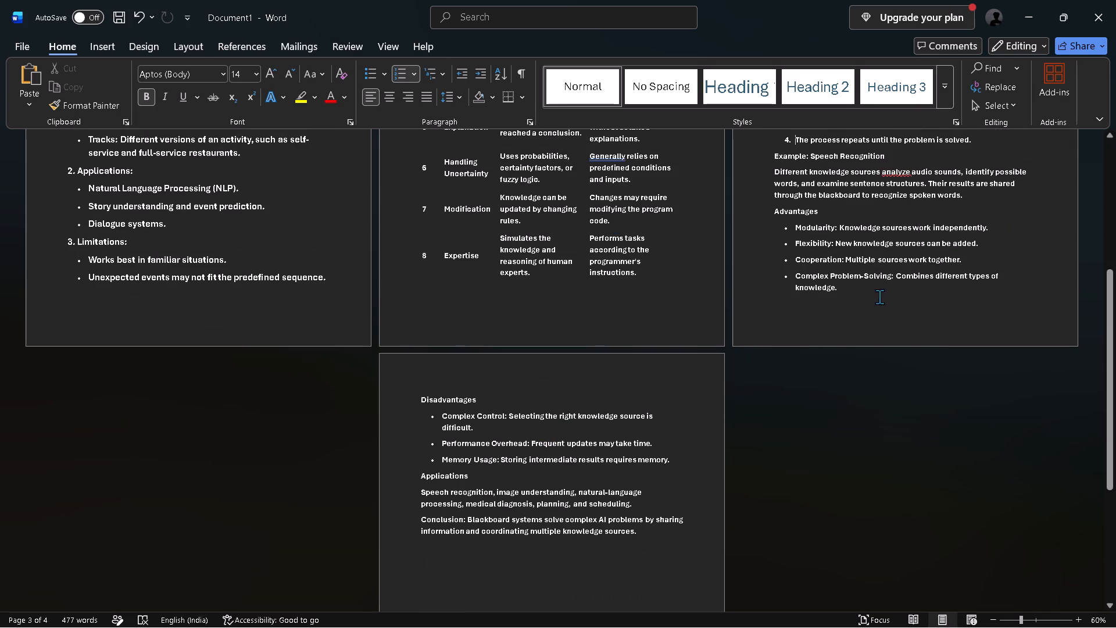
drag(783, 245, 957, 237)
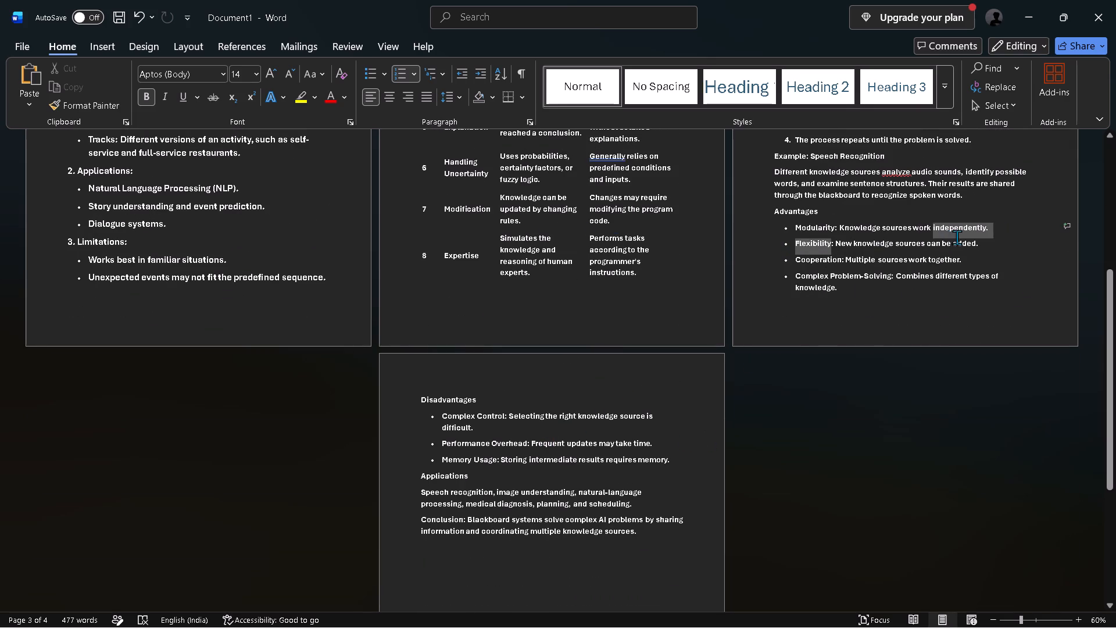
drag(957, 237, 975, 245)
key(BackSpace)
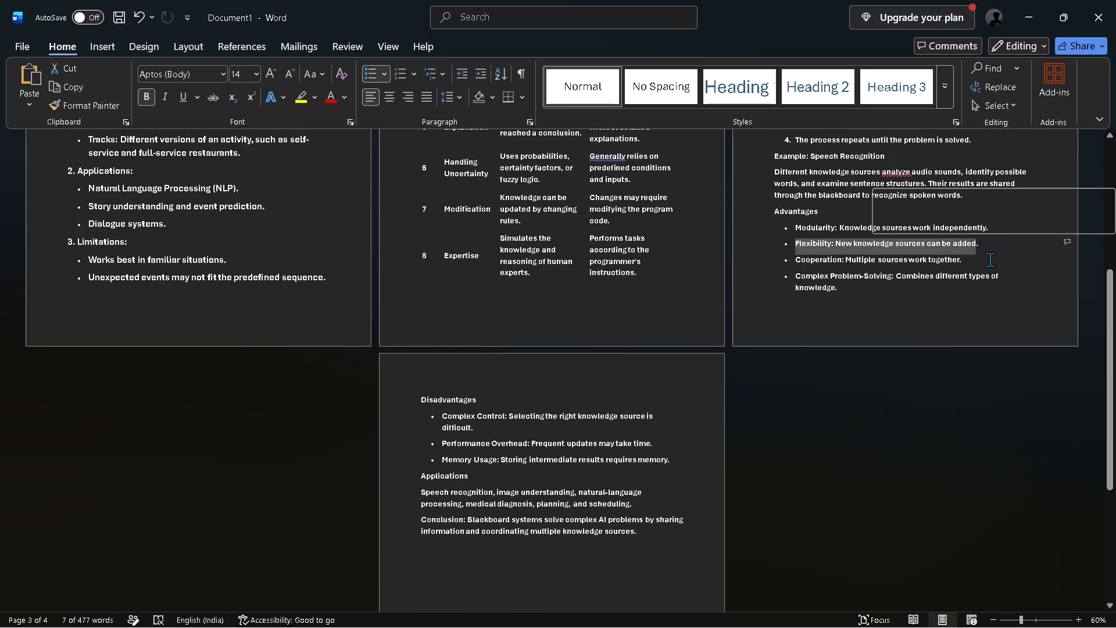
key(BackSpace)
click(851, 250)
key(BackSpace)
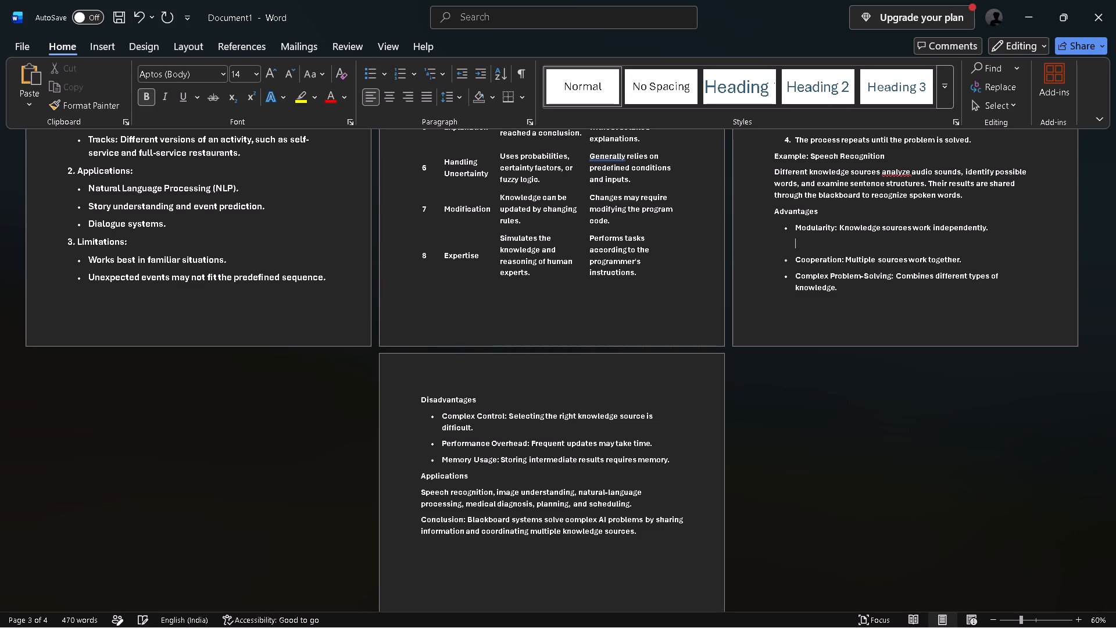
key(BackSpace)
key(BackSpace)
key(BackSpace)
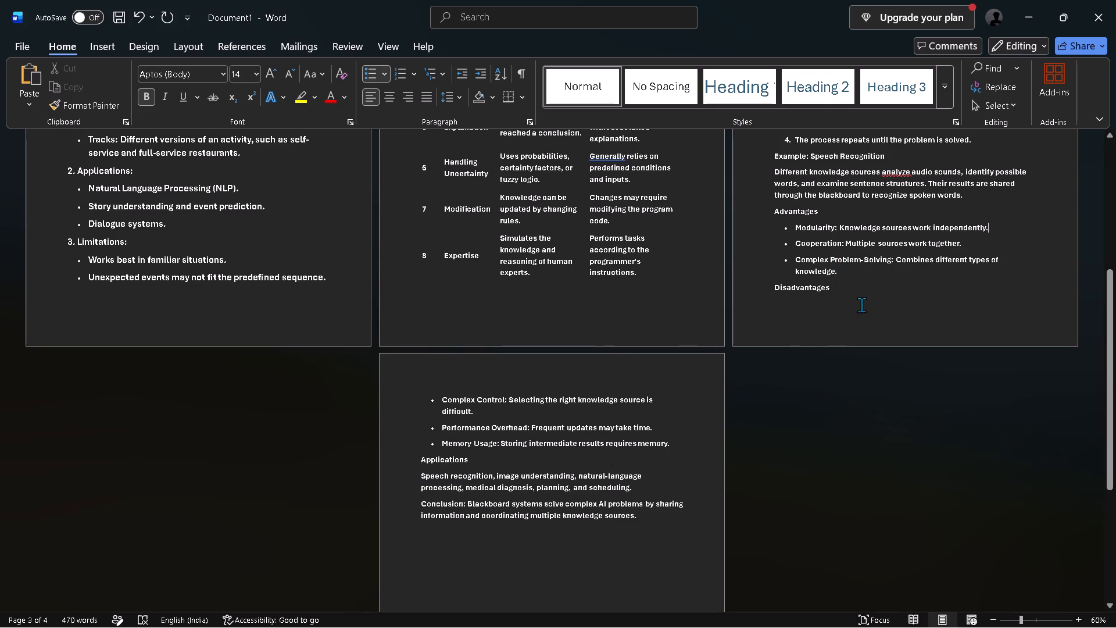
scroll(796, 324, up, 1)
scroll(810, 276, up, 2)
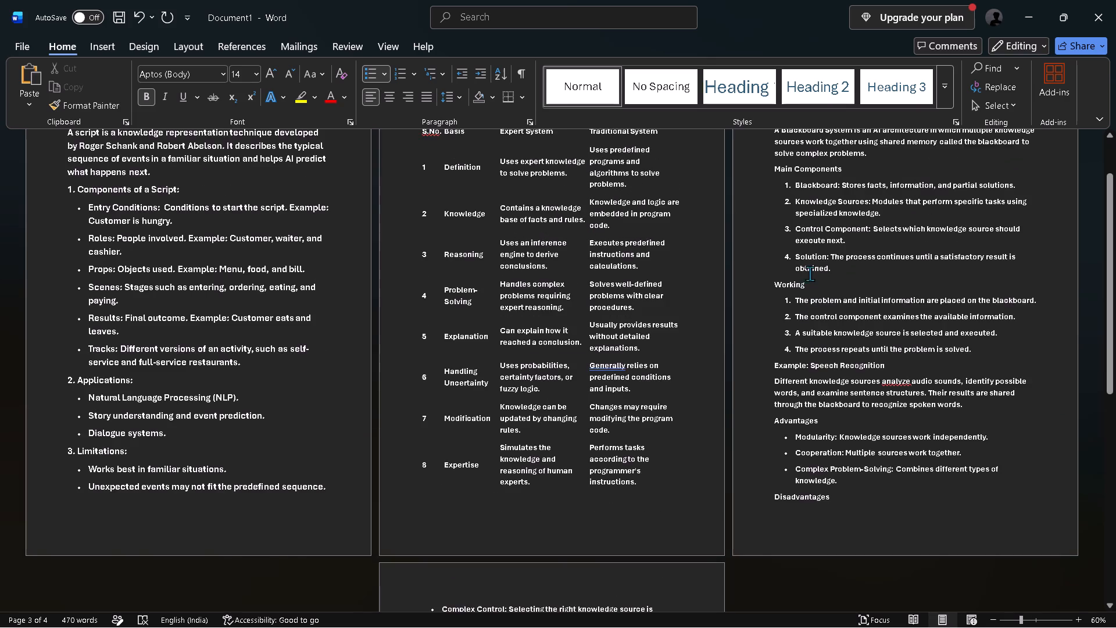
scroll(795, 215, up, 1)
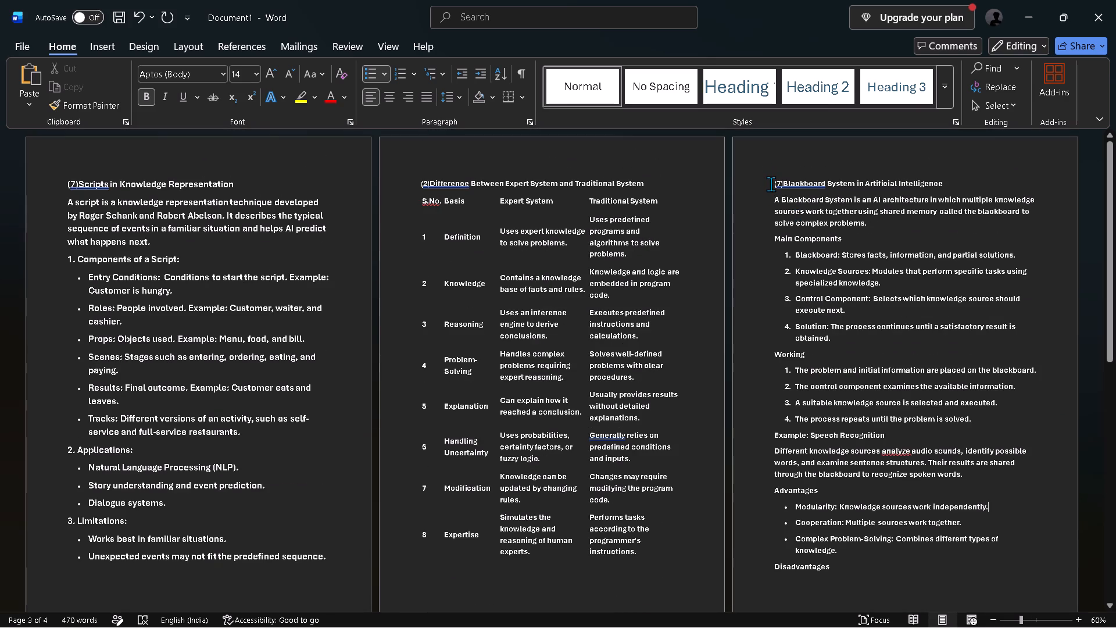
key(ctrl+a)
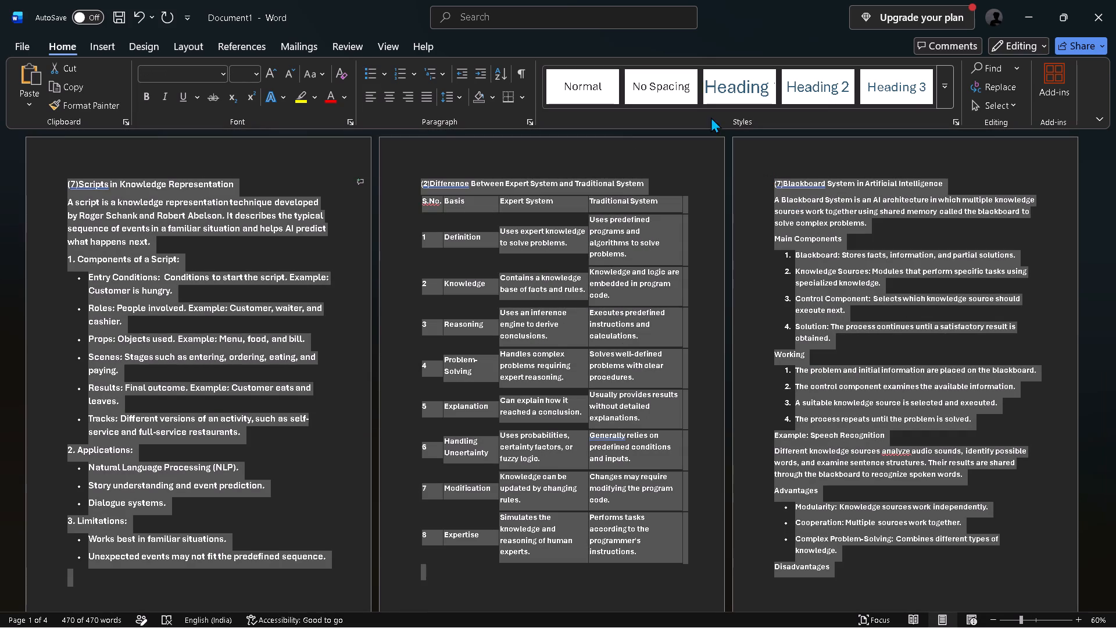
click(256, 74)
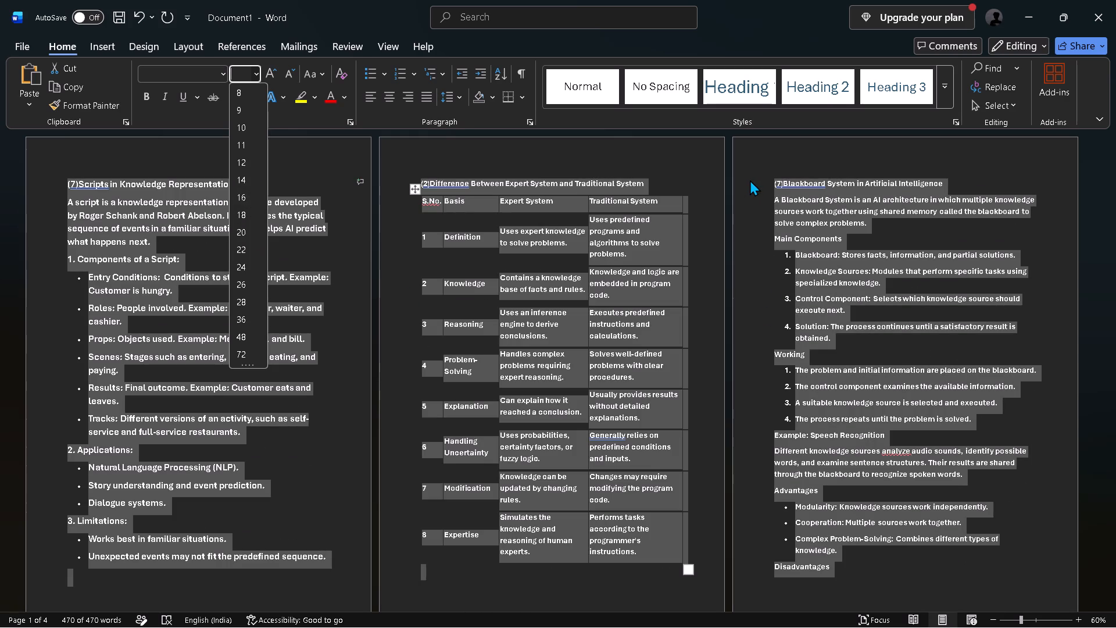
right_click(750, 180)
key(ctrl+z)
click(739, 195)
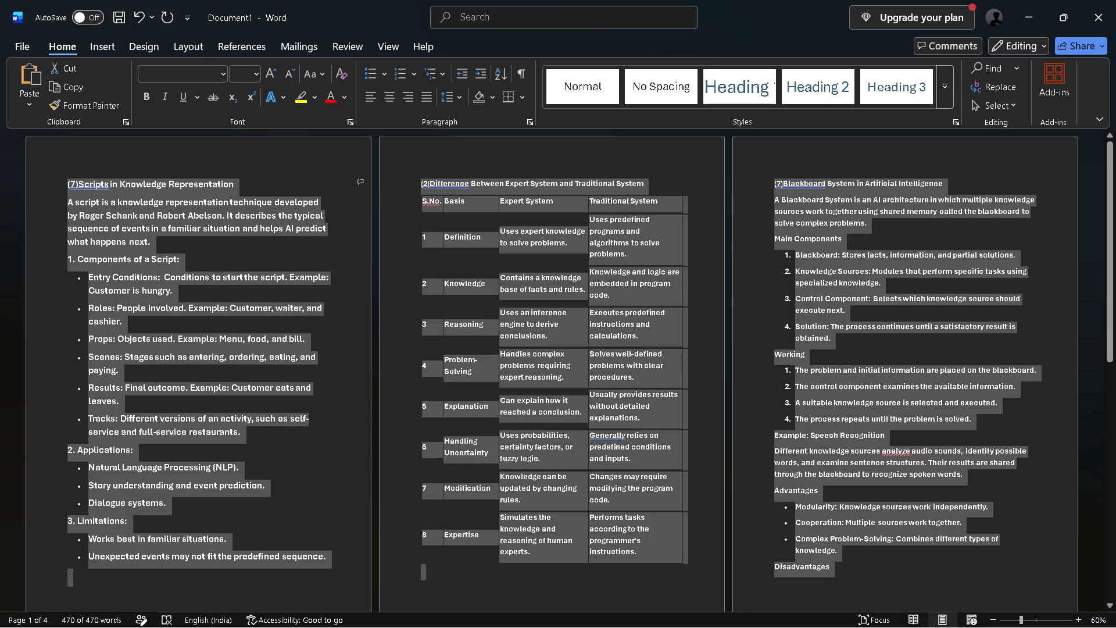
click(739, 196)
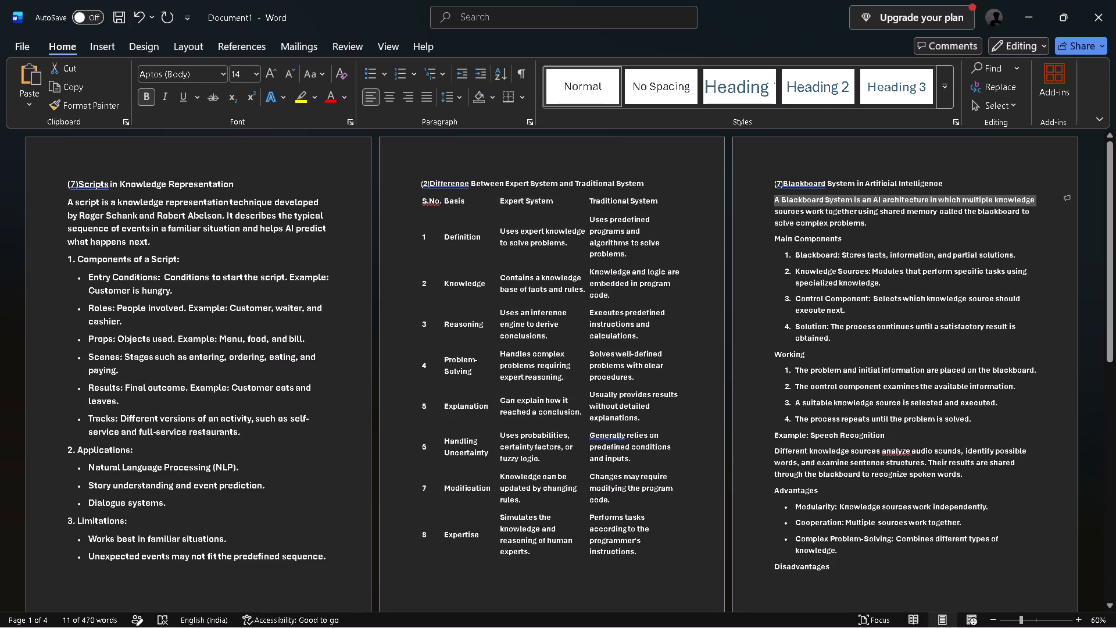
Delete the "Complex Problem-Solving: Combines different types of knowledge." bullet from the Advantages list.
scroll(629, 356, down, 1)
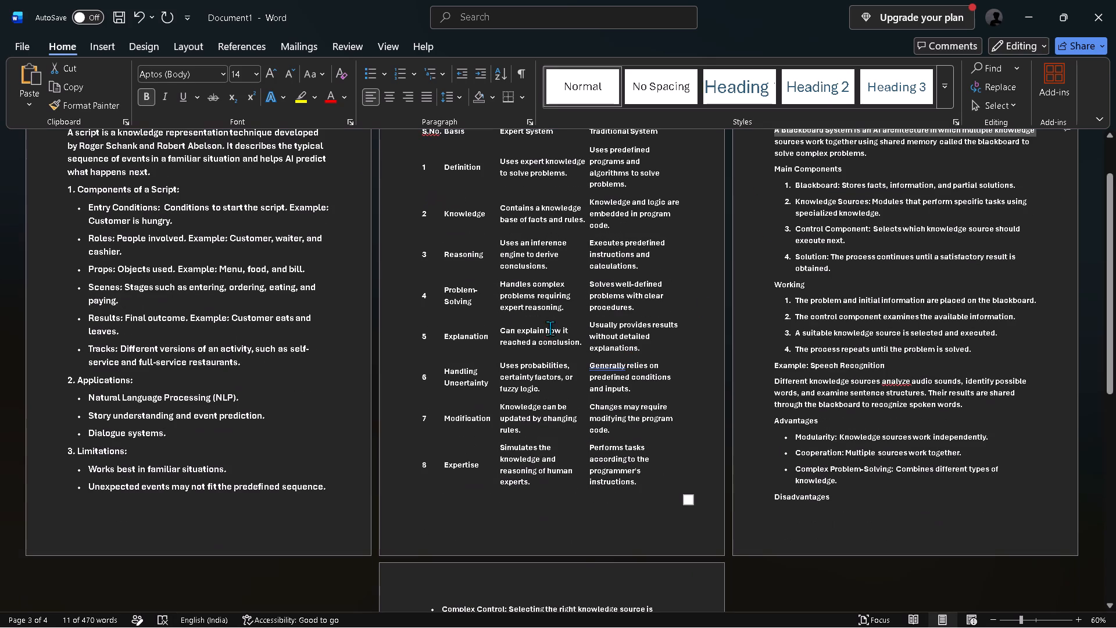
scroll(874, 351, down, 1)
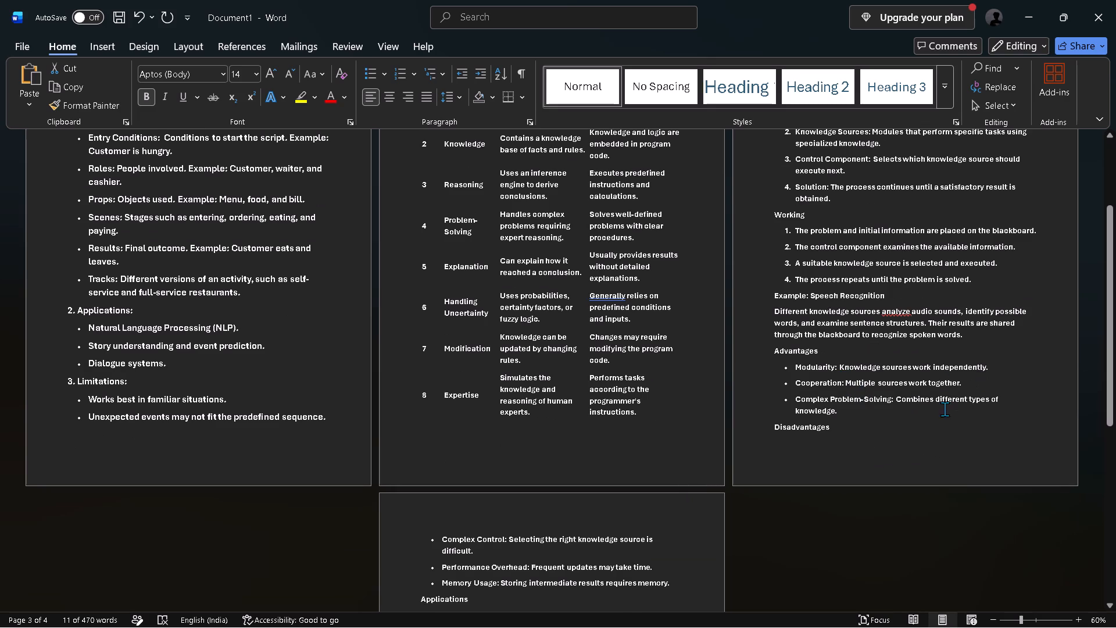
drag(783, 397, 852, 412)
key(BackSpace)
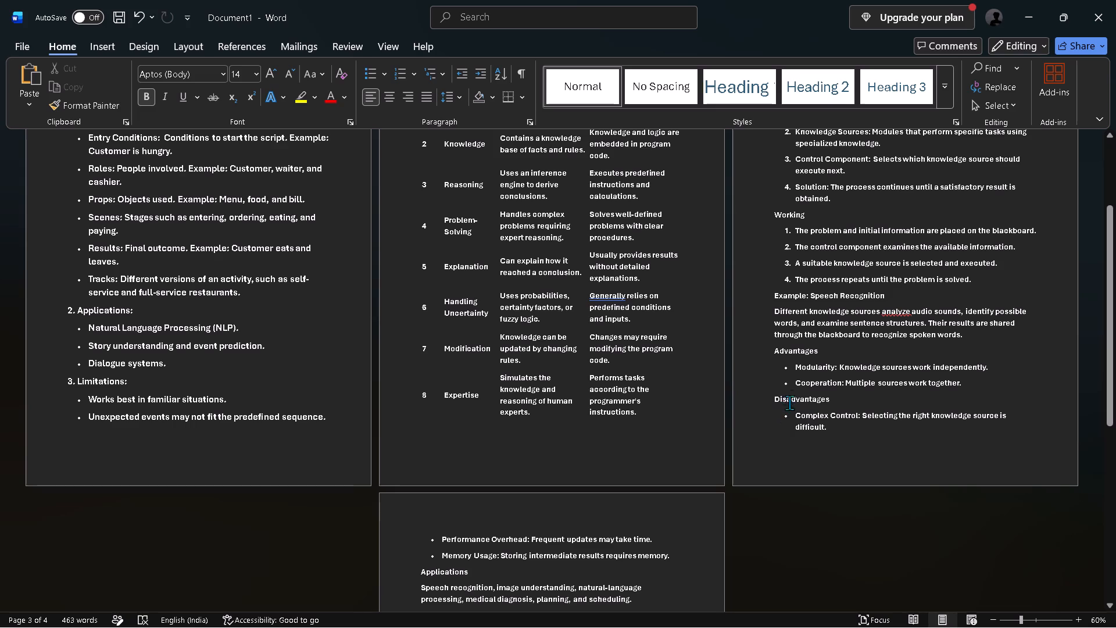
Delete the heading text "Blackboard System in Artificial Intelligence", keeping only the number "(7)" on its line.
scroll(784, 410, down, 1)
scroll(765, 344, up, 1)
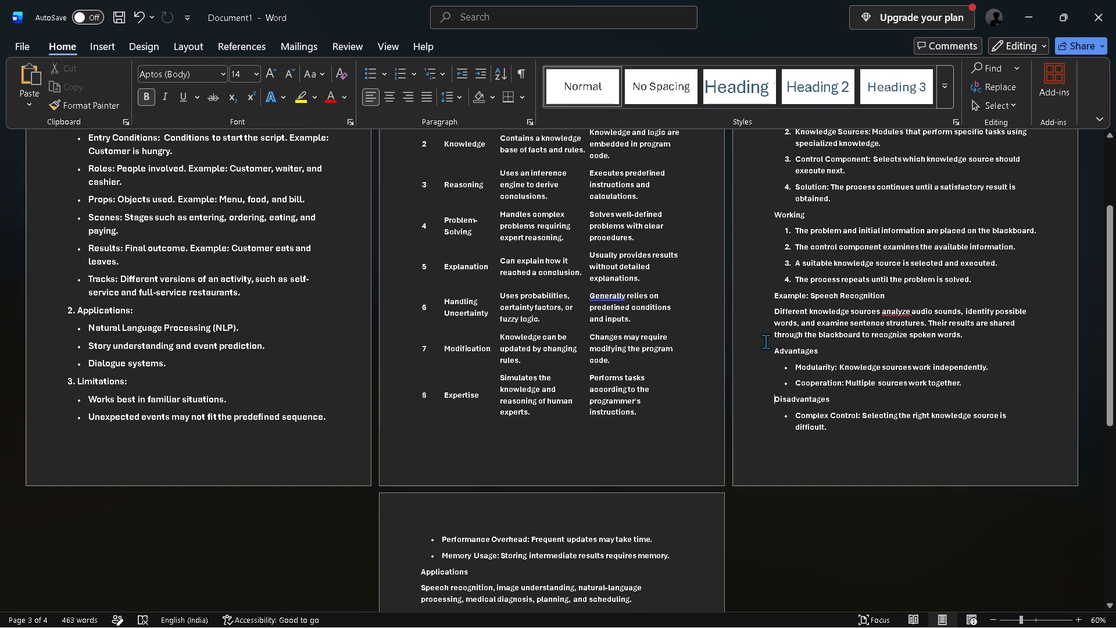
scroll(832, 291, up, 1)
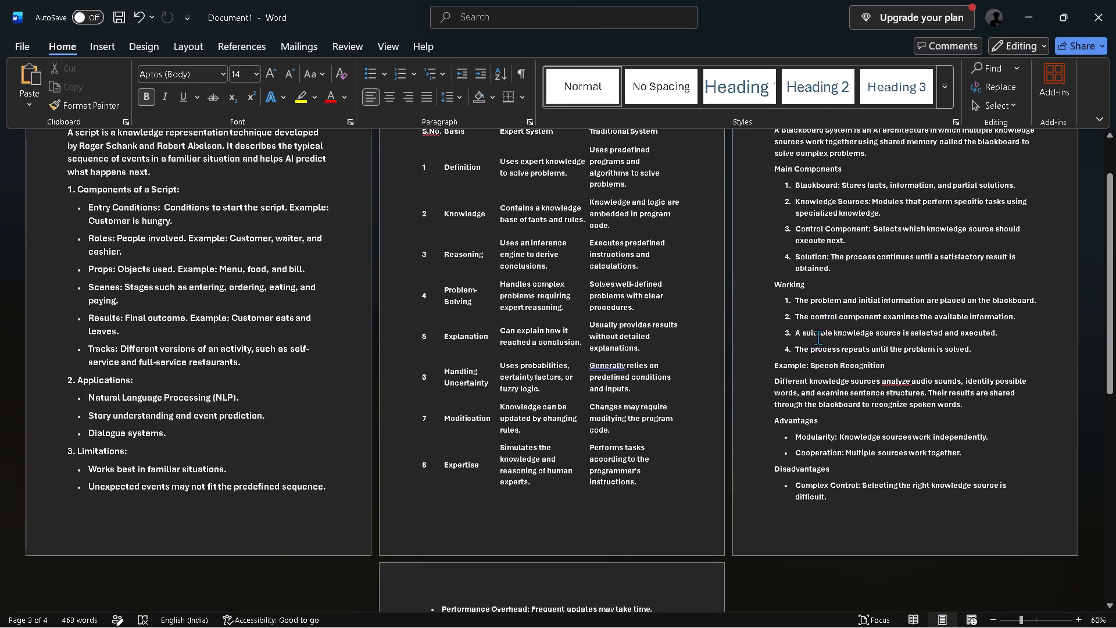
scroll(817, 336, up, 1)
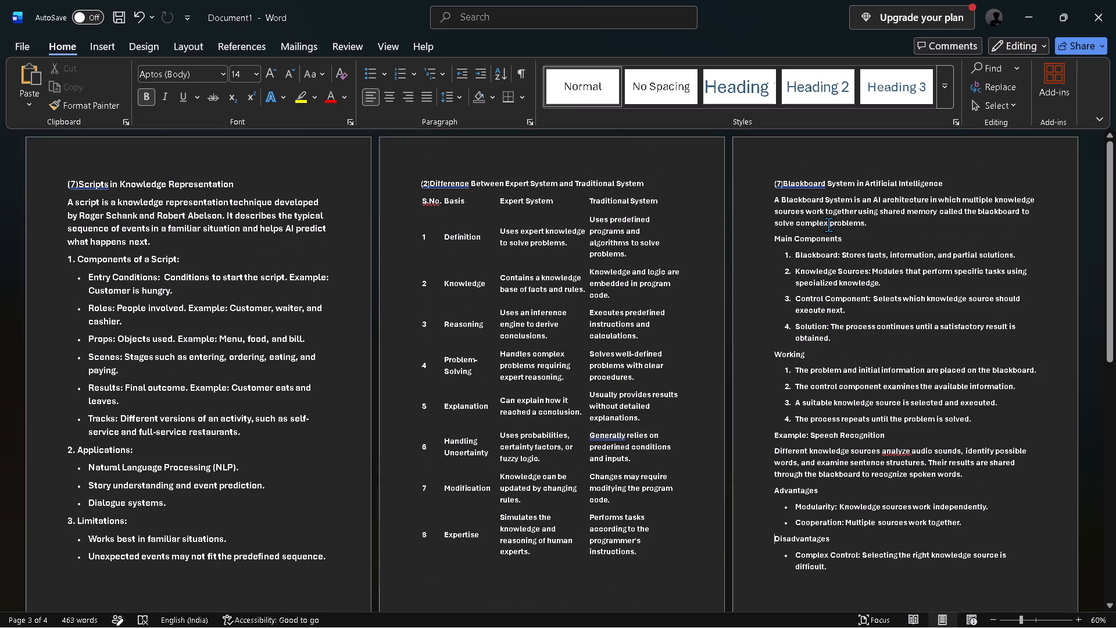
click(963, 186)
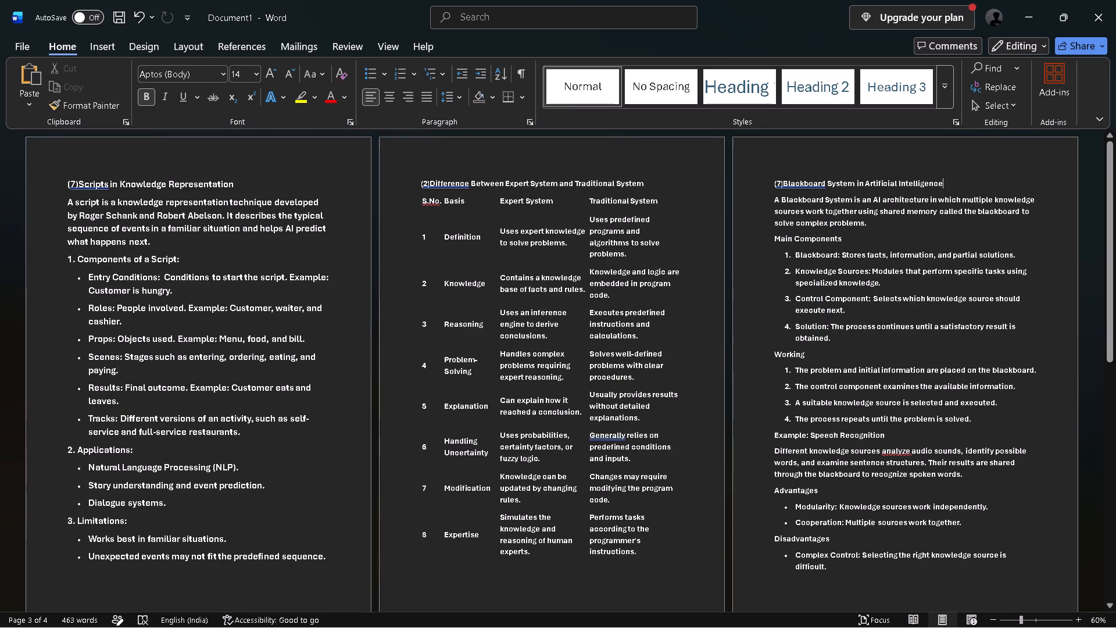
key(BackSpace)
key(BackSpace)
key(BackSpace)
key(BackSpace)
key(BackSpace)
key(BackSpace)
key(BackSpace)
key(BackSpace)
key(BackSpace)
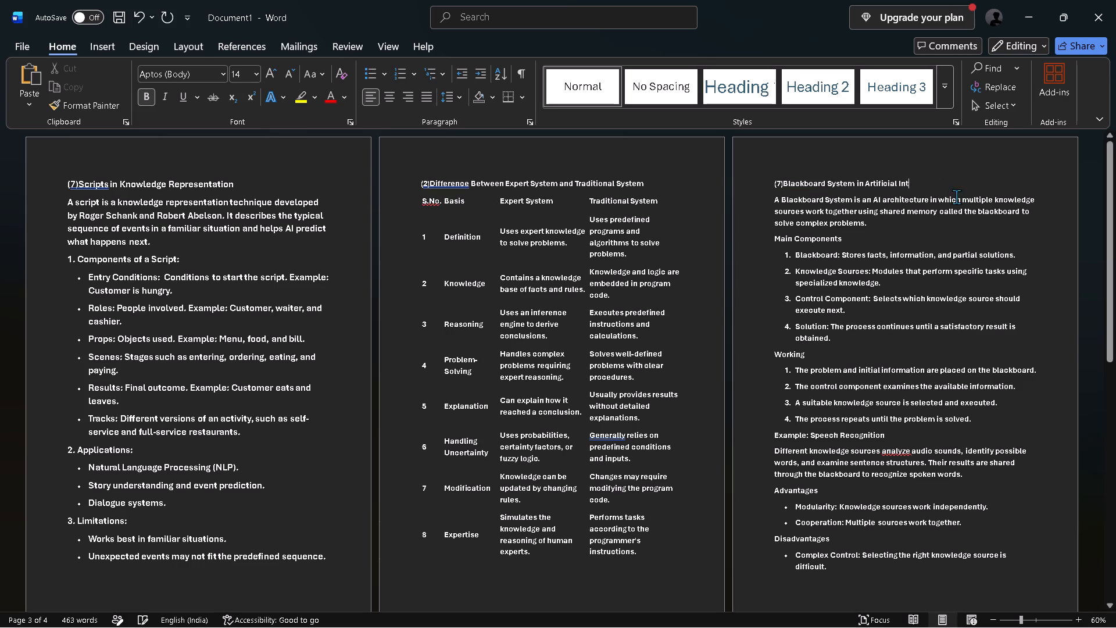
key(BackSpace)
key(BackSpace)
key(BackSpace)
key(BackSpace)
key(BackSpace)
key(BackSpace)
key(BackSpace)
key(BackSpace)
key(BackSpace)
key(BackSpace)
key(BackSpace)
key(BackSpace)
key(BackSpace)
key(BackSpace)
key(BackSpace)
key(BackSpace)
key(BackSpace)
key(BackSpace)
key(BackSpace)
key(BackSpace)
key(BackSpace)
key(BackSpace)
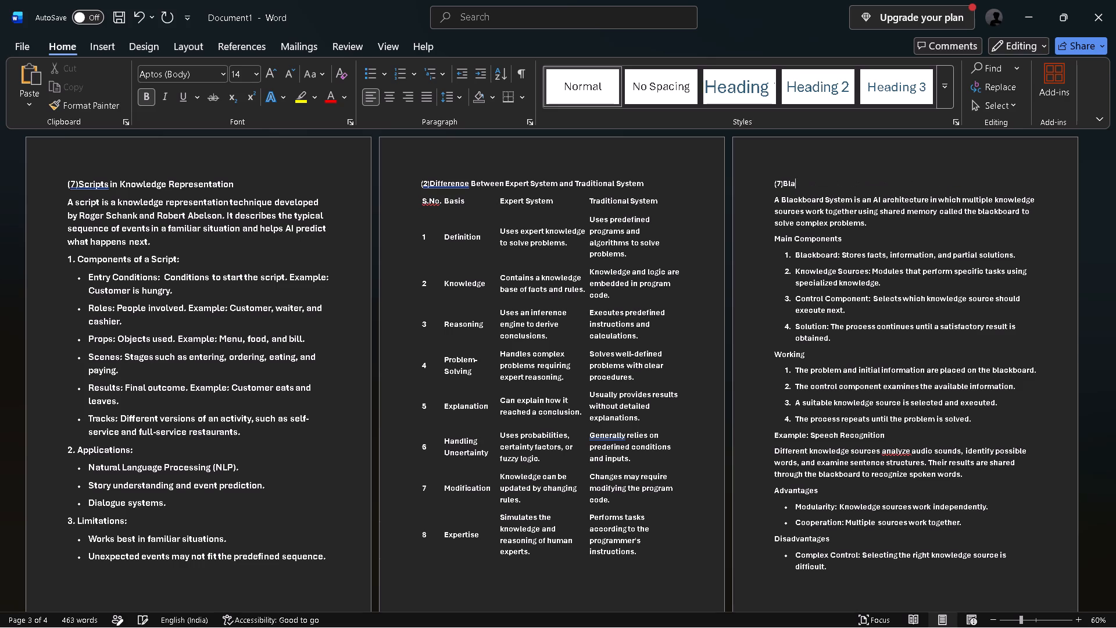
key(BackSpace)
key(BackSpace)
key(BackSpace)
Join the Blackboard System definition paragraph onto the "(7)" line at the top of page three.
click(774, 198)
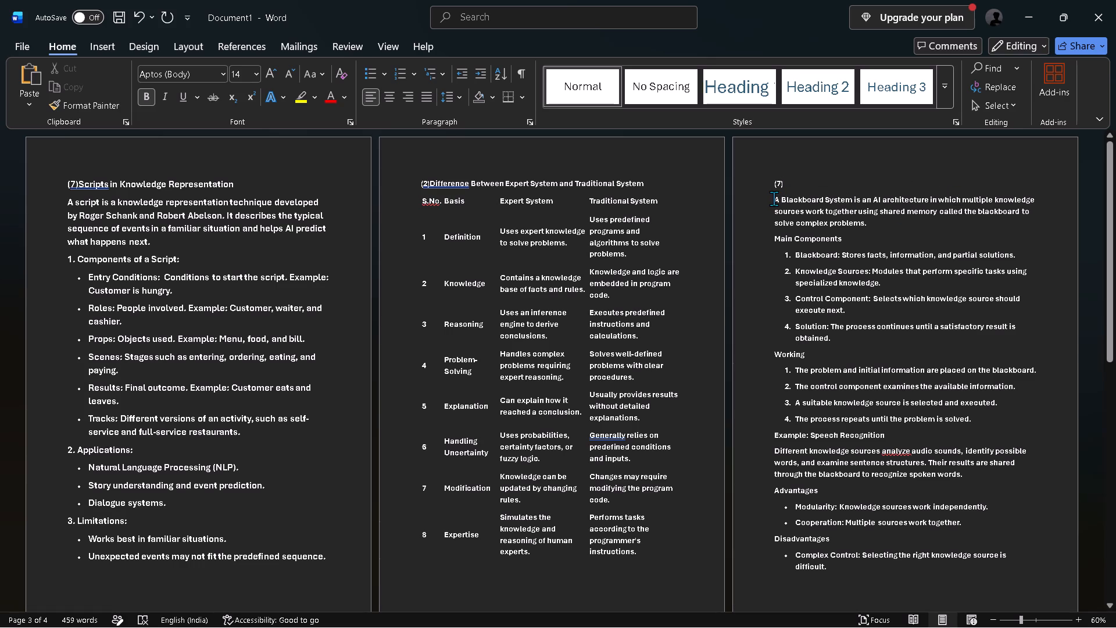
key(BackSpace)
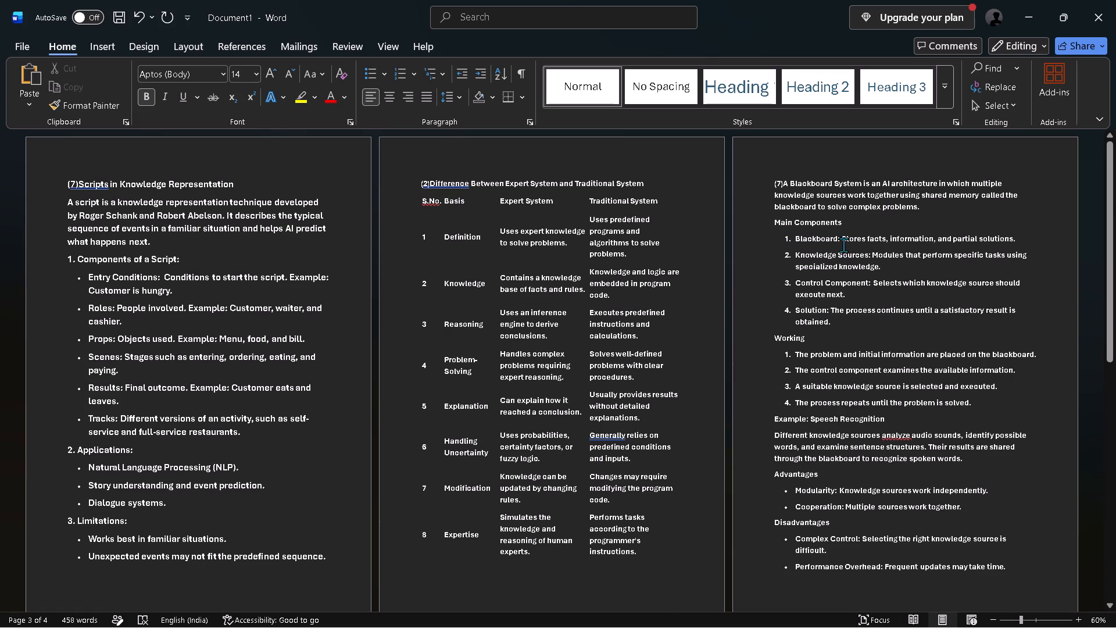
Delete the overflow text on page four: the Memory Usage bullet, the Applications section and the Conclusion.
scroll(844, 252, down, 2)
scroll(854, 362, down, 1)
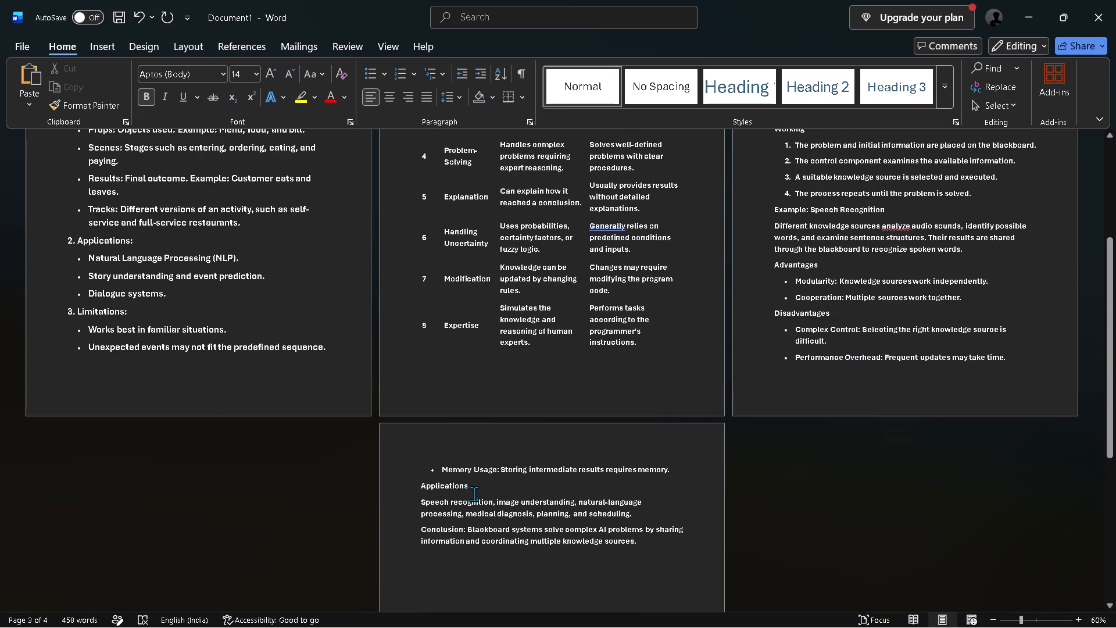
drag(638, 549, 412, 449)
key(BackSpace)
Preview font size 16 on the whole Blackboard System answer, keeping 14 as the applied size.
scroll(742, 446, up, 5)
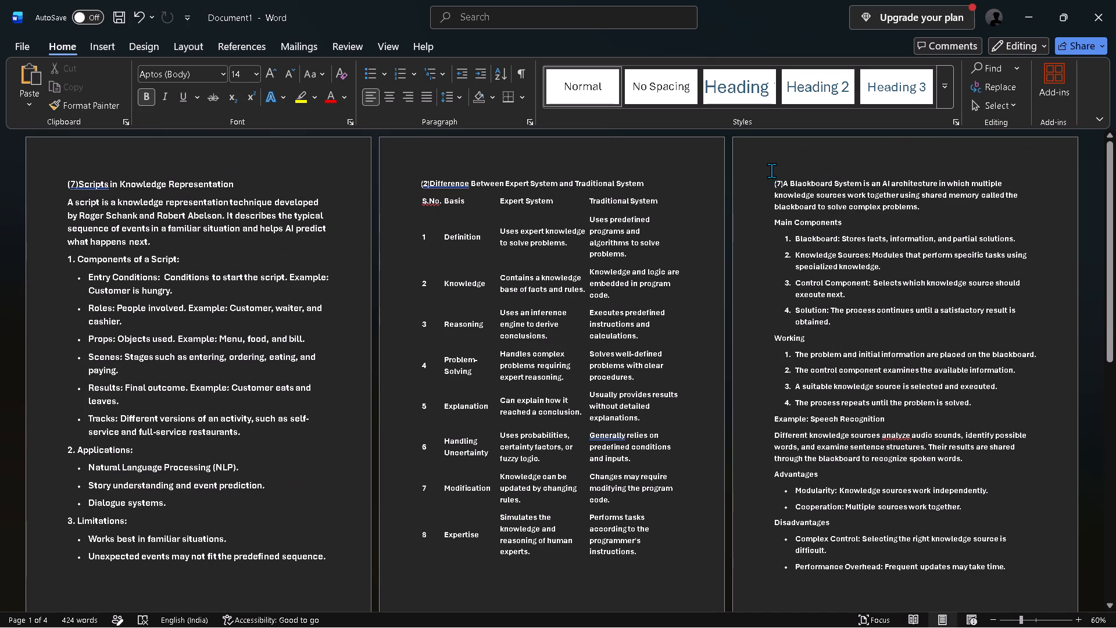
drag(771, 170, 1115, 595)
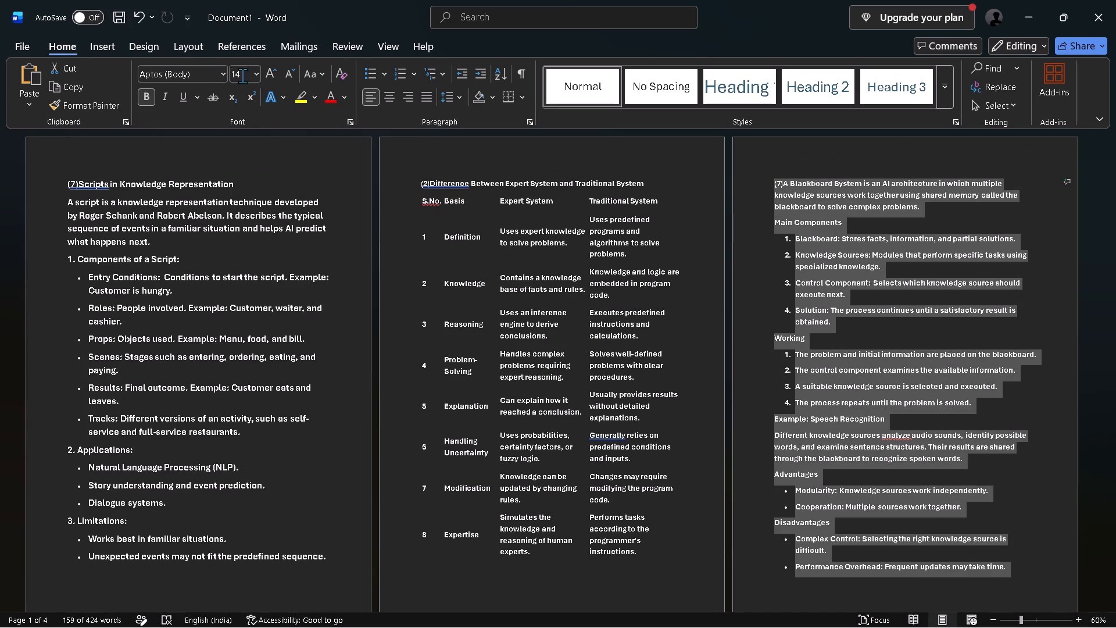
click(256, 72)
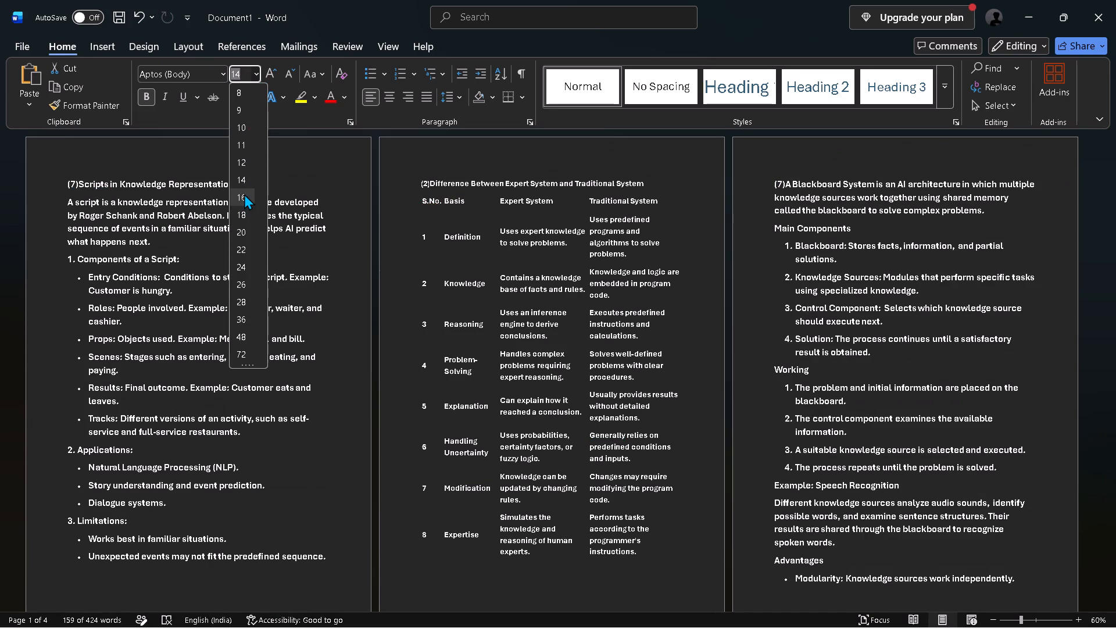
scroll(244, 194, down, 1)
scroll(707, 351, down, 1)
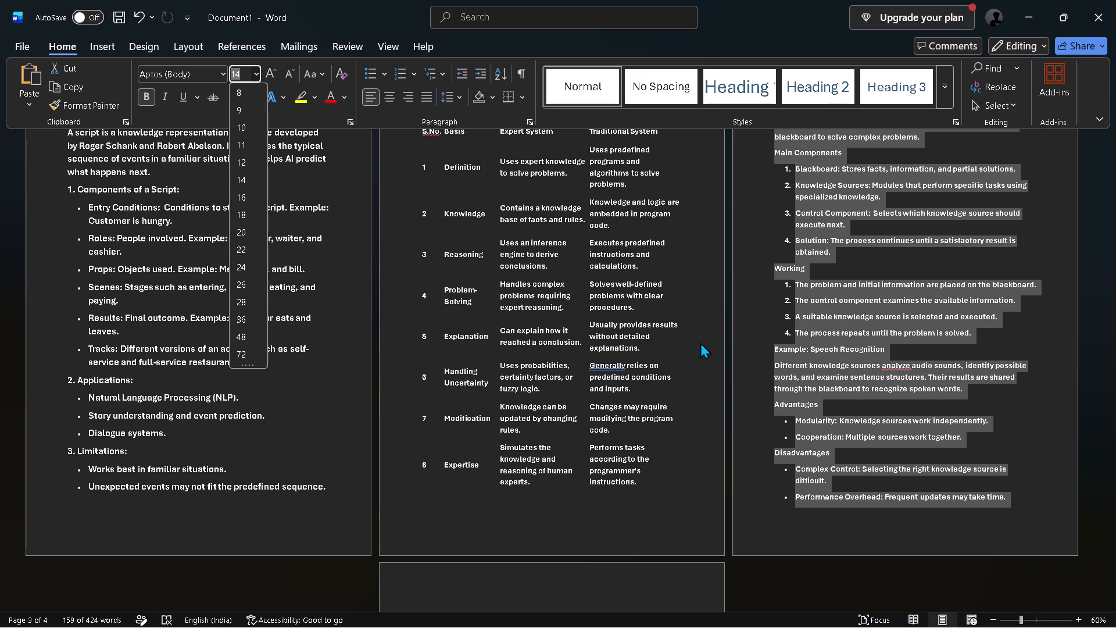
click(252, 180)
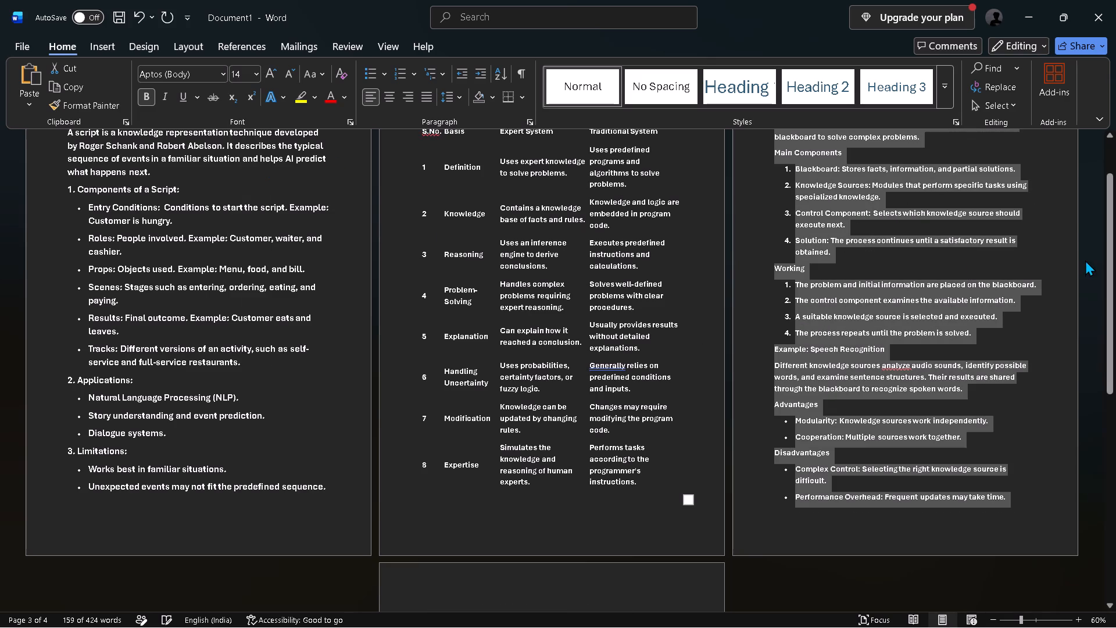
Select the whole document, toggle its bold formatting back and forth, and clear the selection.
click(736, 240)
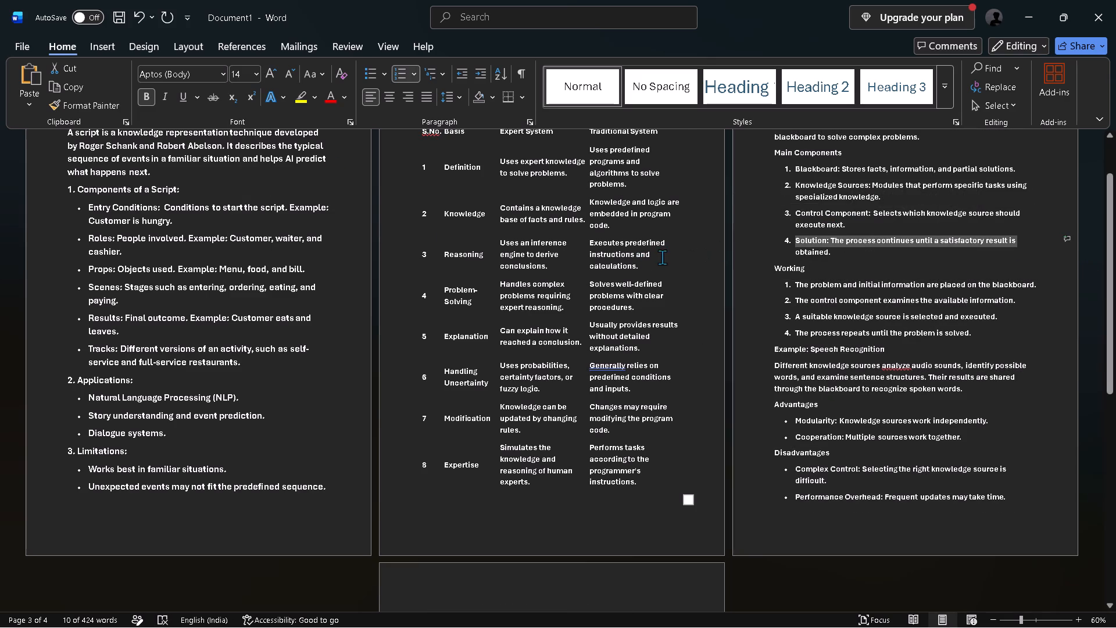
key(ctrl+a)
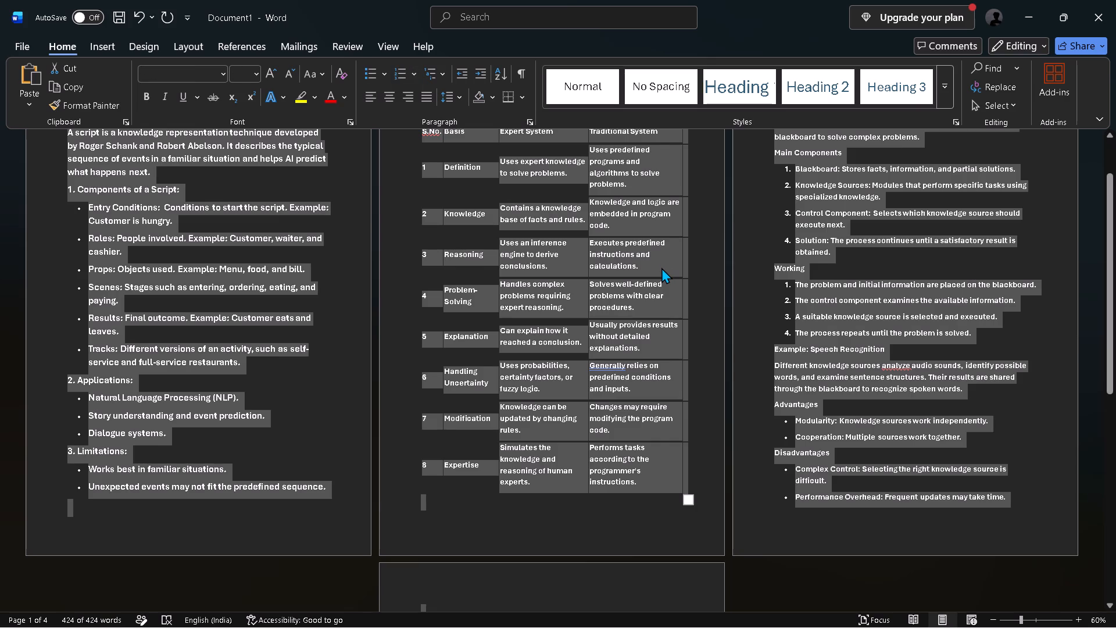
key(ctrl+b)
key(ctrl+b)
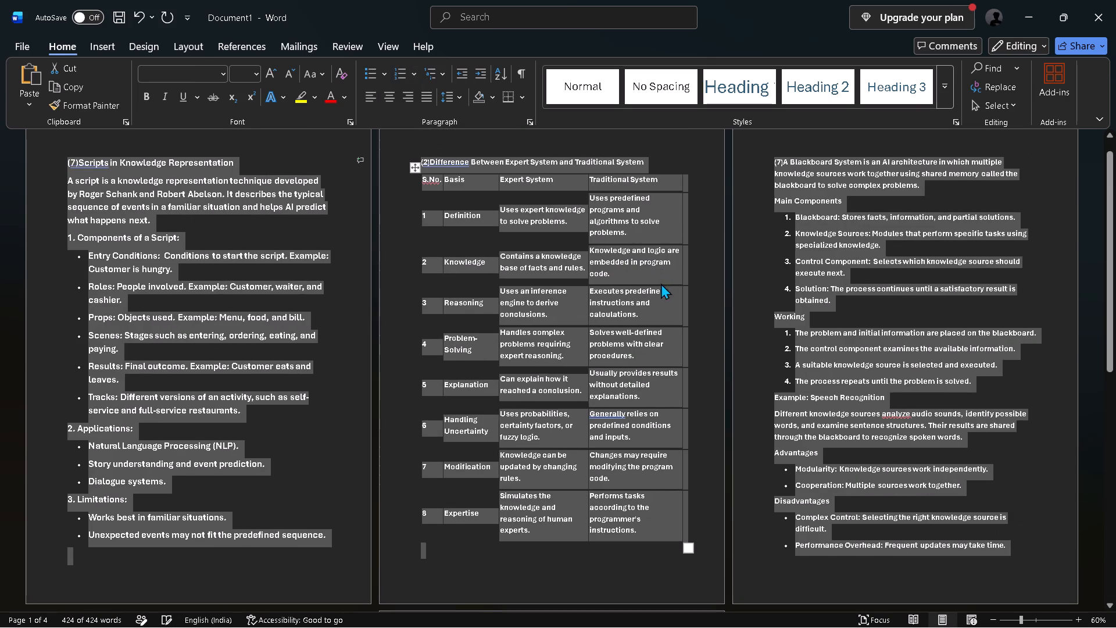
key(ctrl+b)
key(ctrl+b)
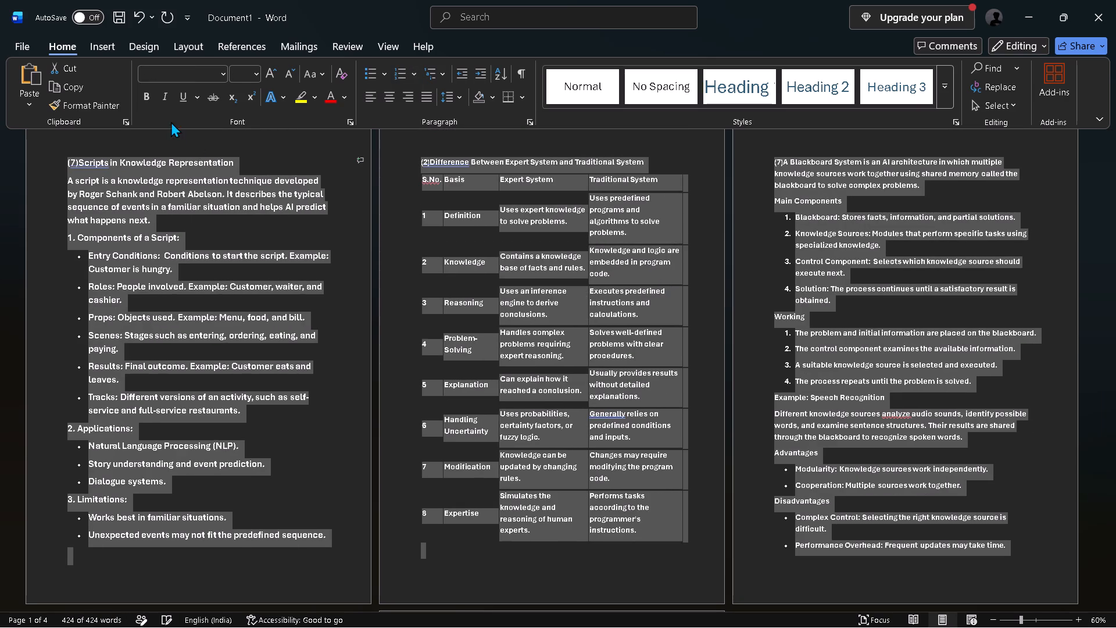
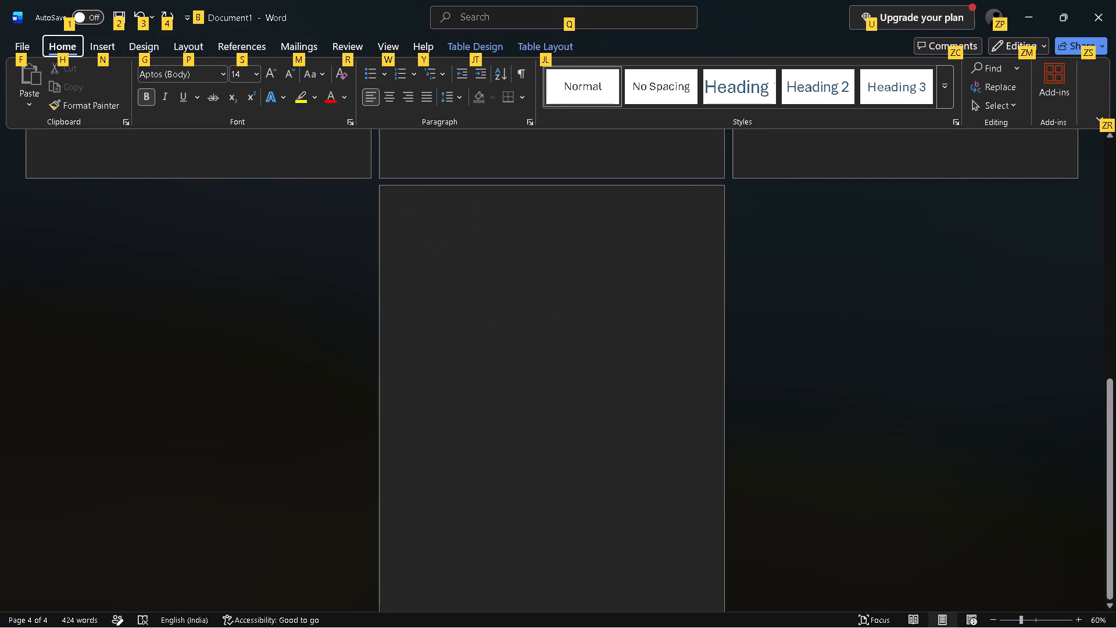
click(409, 212)
key(ctrl+v)
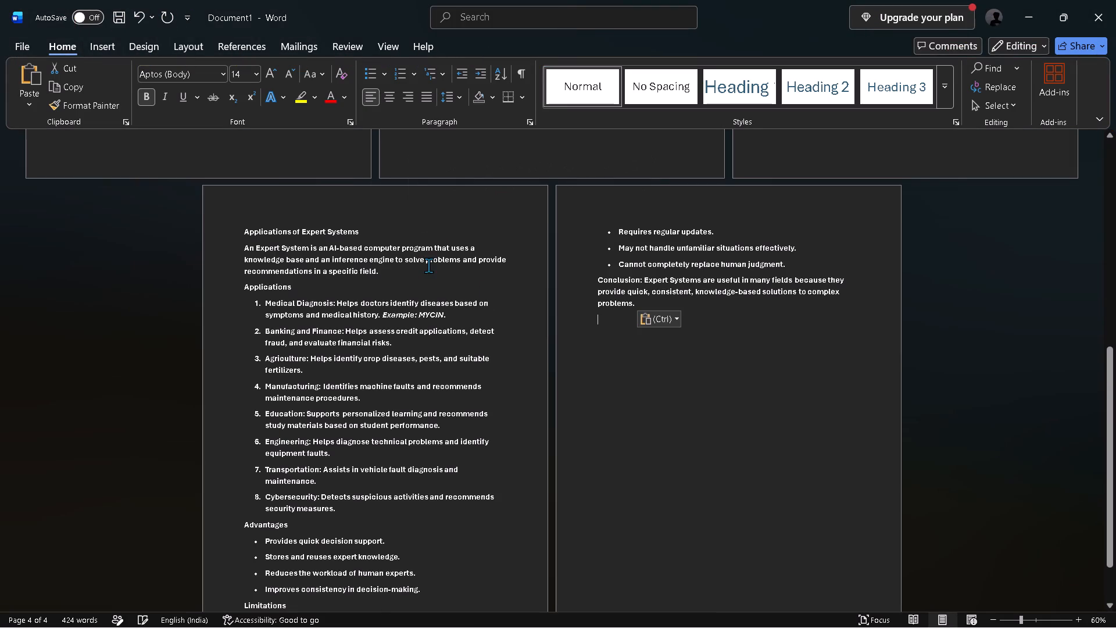
Delete the Manufacturing item from the Applications list in the Expert Systems answer.
scroll(545, 313, up, 1)
scroll(614, 386, down, 1)
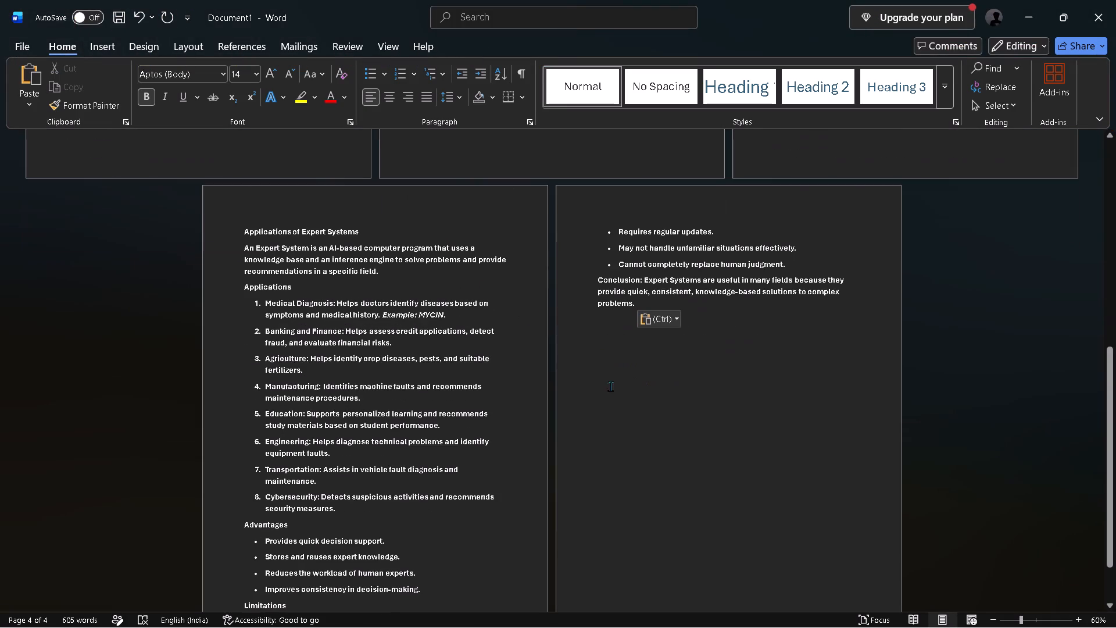
scroll(305, 365, down, 1)
drag(366, 334, 252, 312)
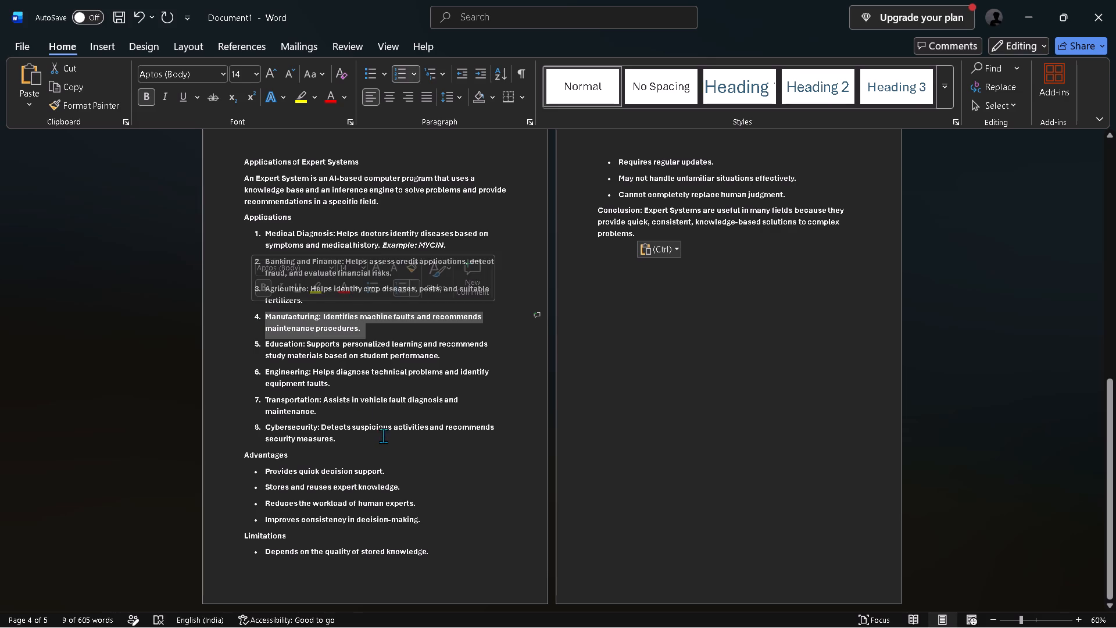
click(400, 462)
drag(366, 329, 231, 313)
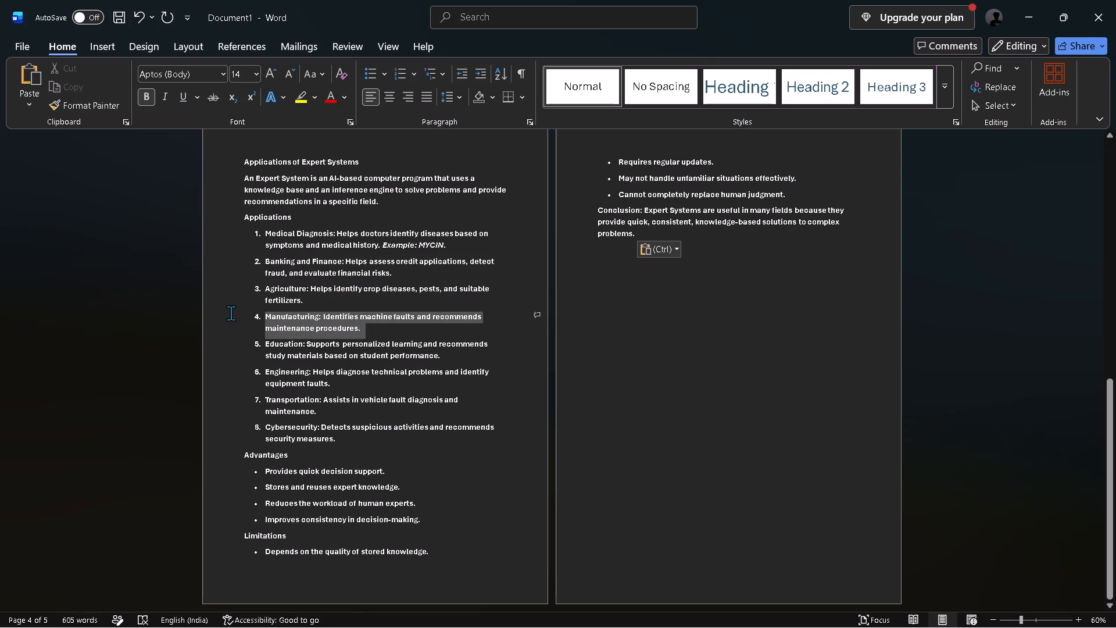
drag(231, 313, 228, 312)
key(BackSpace)
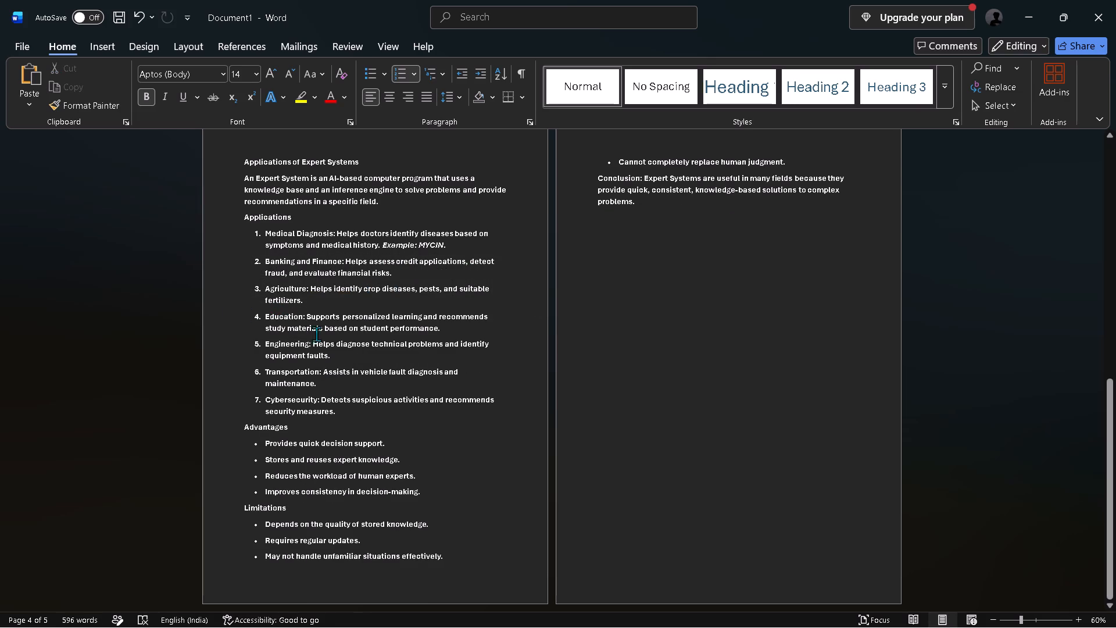
Delete the overflow text on page five: the "Cannot completely replace human judgment" bullet and the Conclusion.
scroll(378, 339, up, 1)
scroll(524, 378, down, 1)
drag(687, 216, 580, 153)
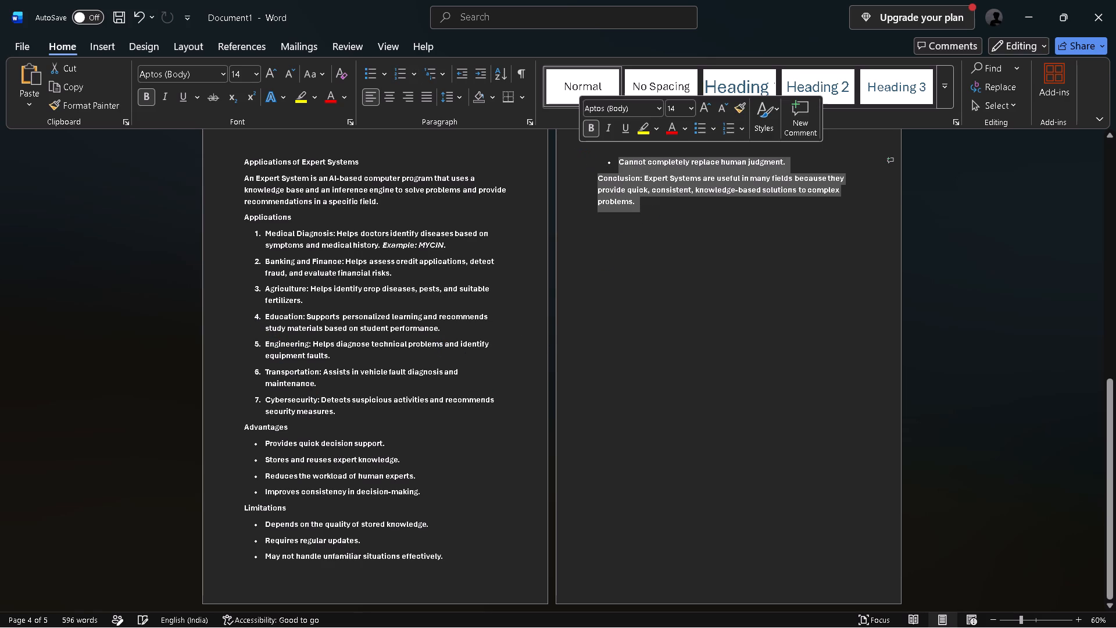
key(BackSpace)
Check the question numbers in B6-AI-QB-MID-2 and change the Scripts in Knowledge Representation answer's label to (4:7).
scroll(733, 288, up, 7)
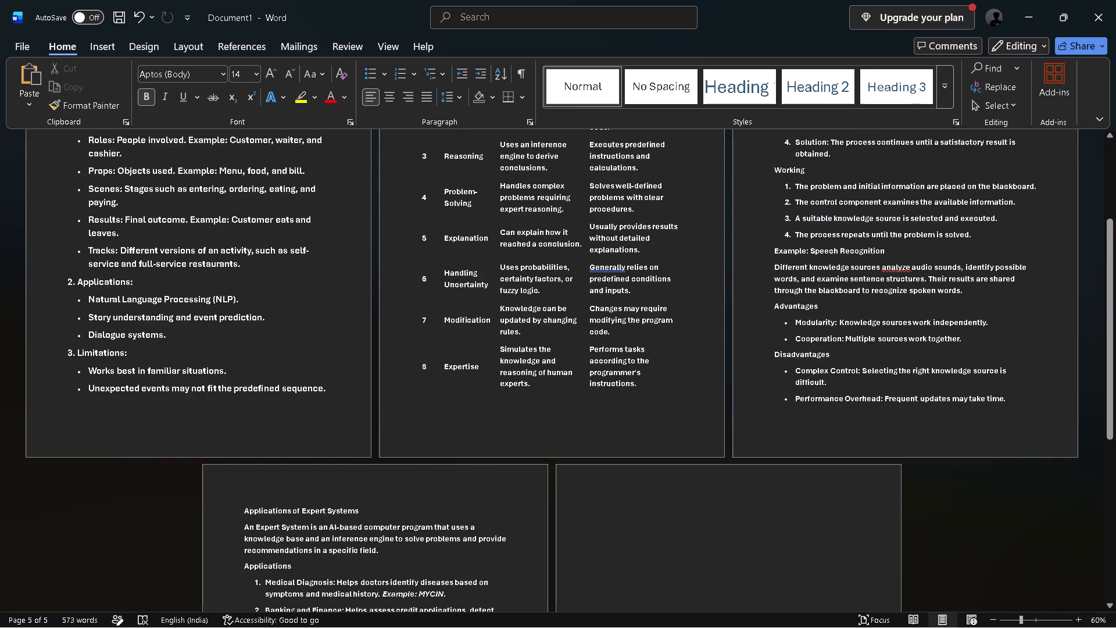
scroll(732, 284, up, 4)
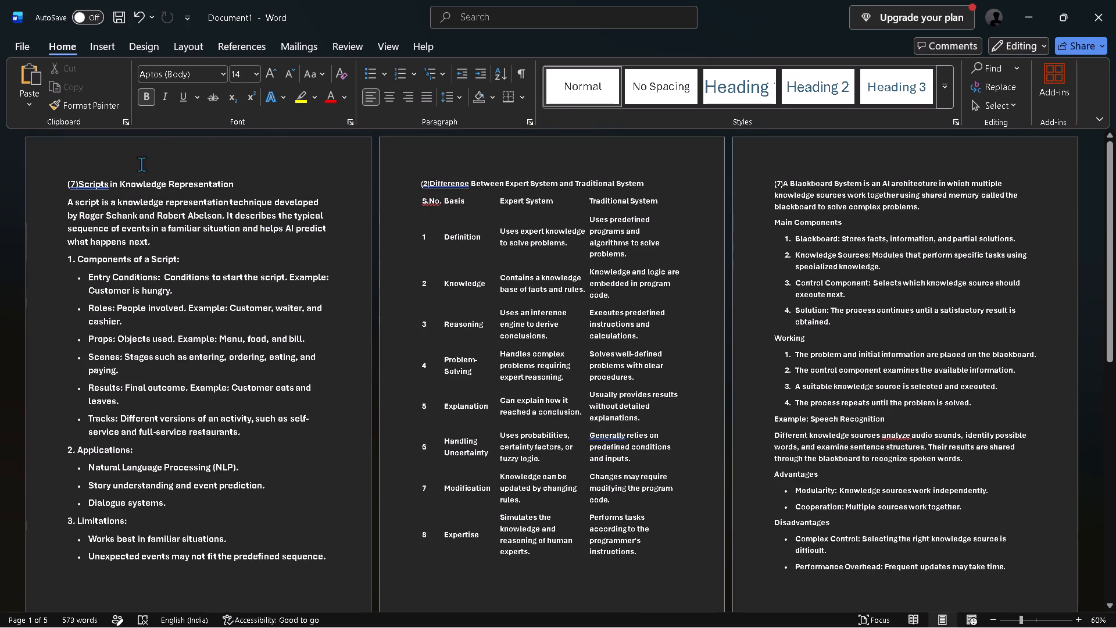
click(76, 185)
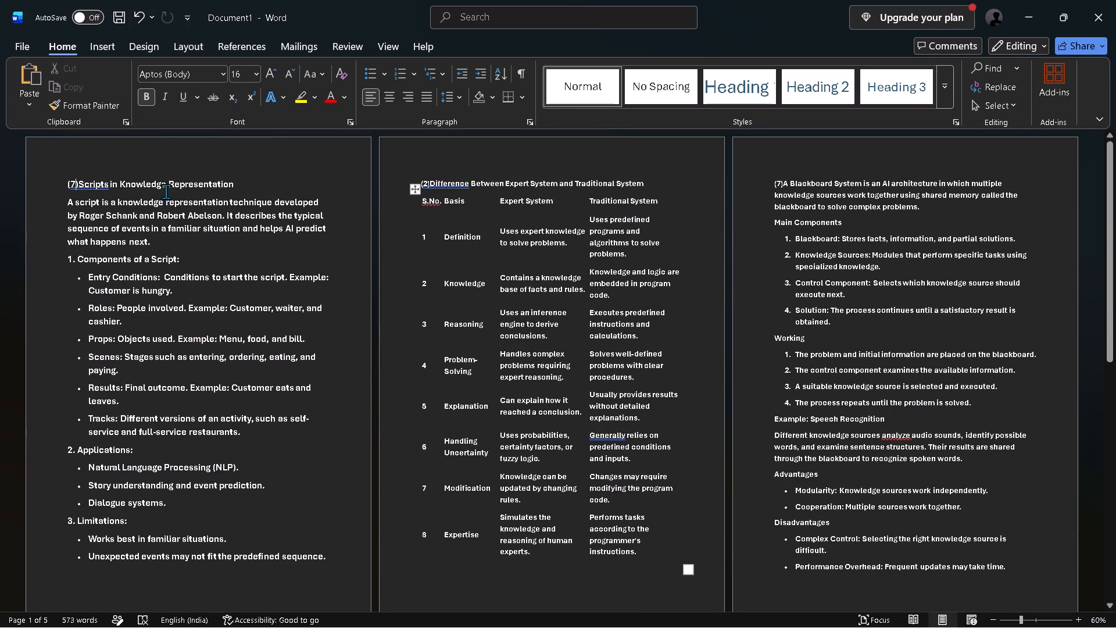
key(alt+Tab)
alt+click(849, 305)
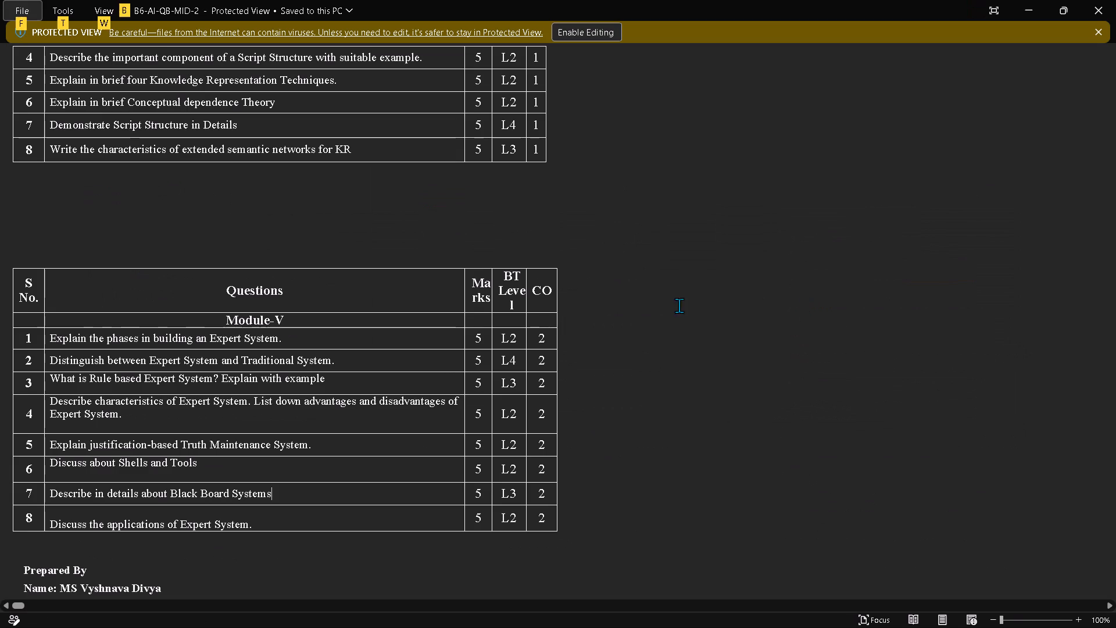
scroll(195, 295, up, 1)
key(alt+Tab)
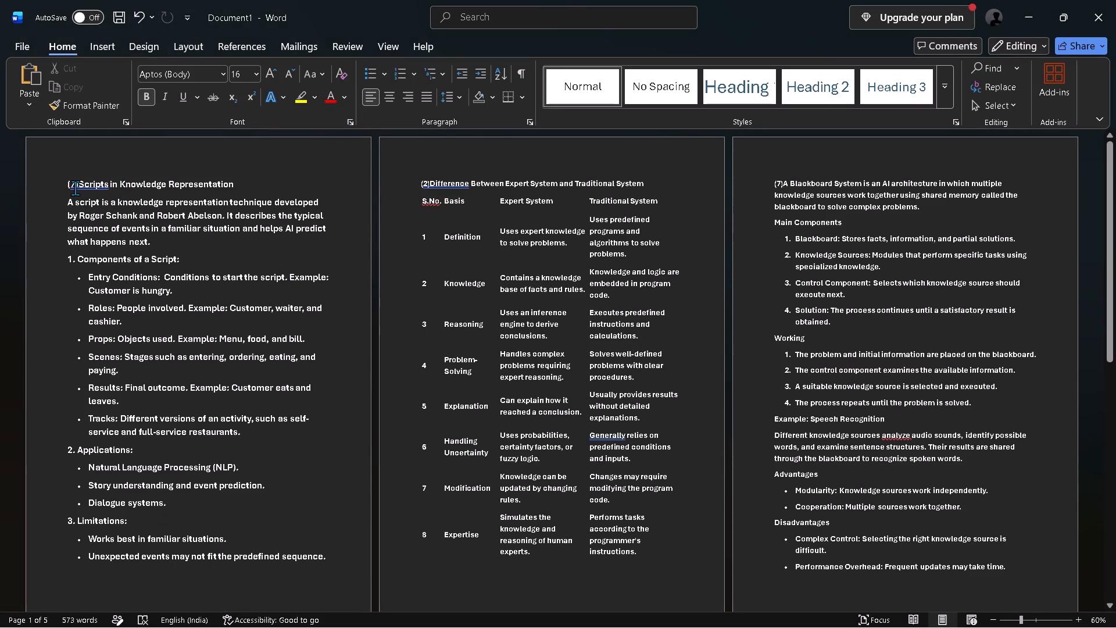
click(70, 184)
key(4)
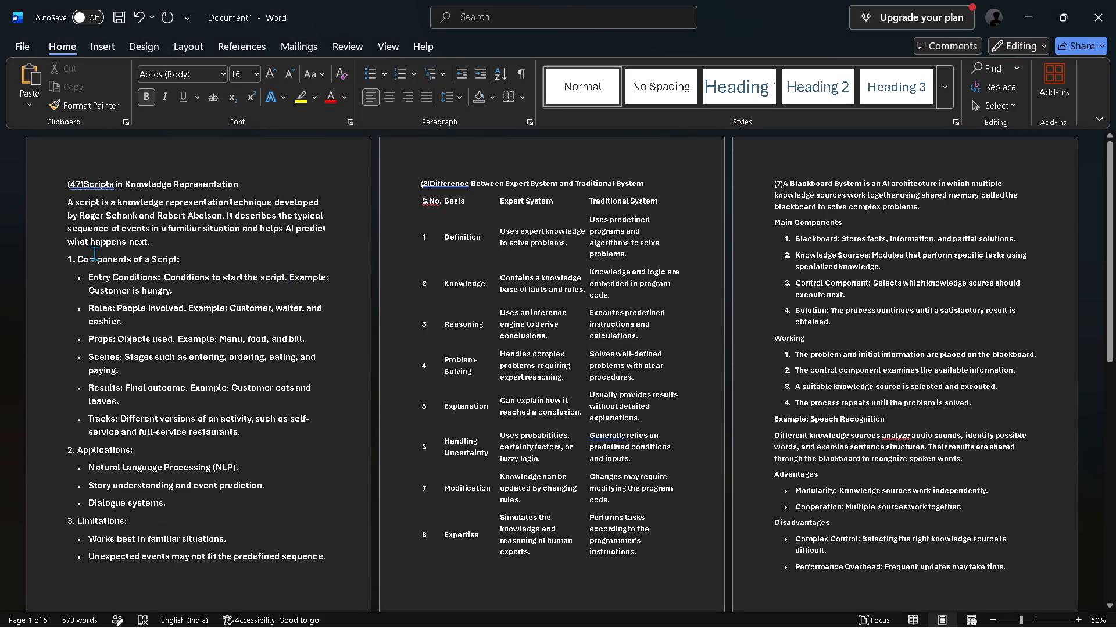
key(shift+colon)
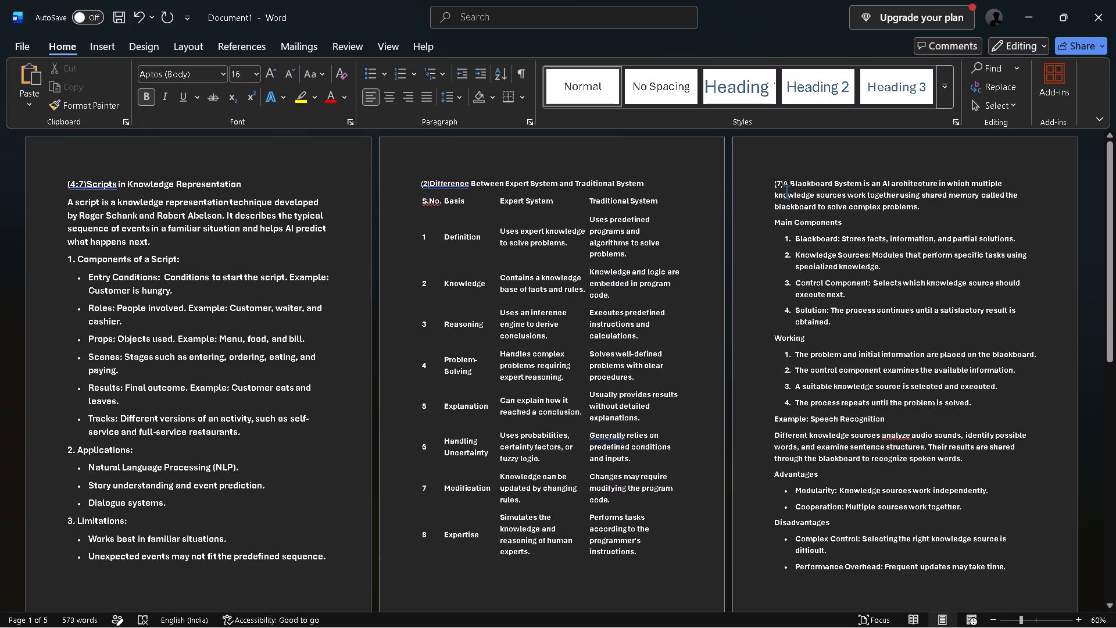
Add the question number (8) before the Applications of Expert Systems heading on page four.
scroll(781, 226, down, 2)
scroll(372, 498, down, 2)
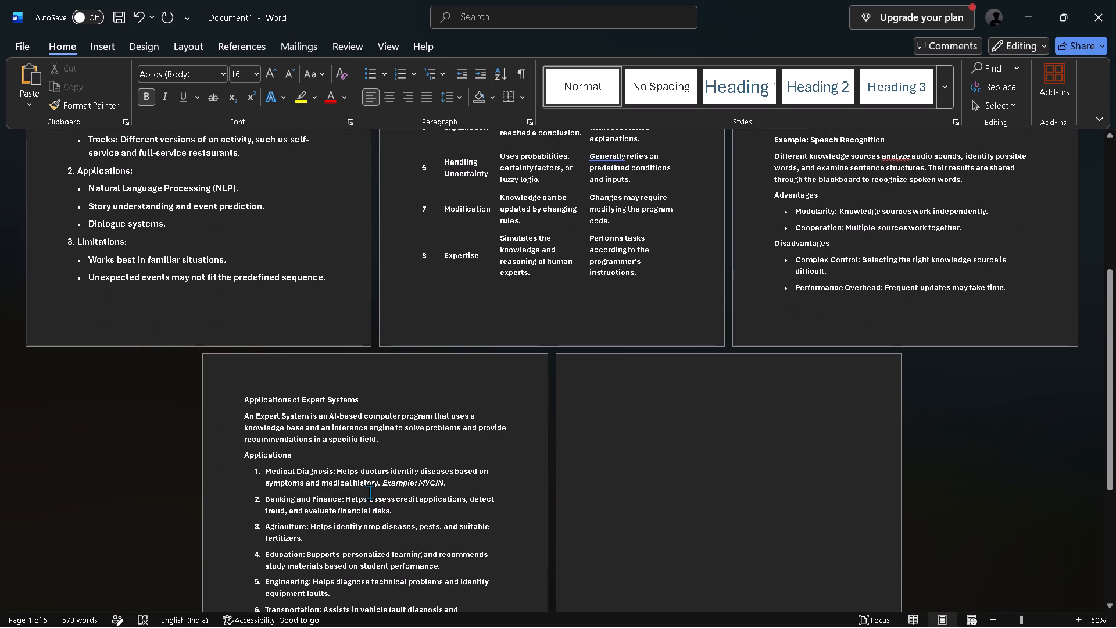
scroll(370, 491, up, 4)
scroll(370, 475, down, 4)
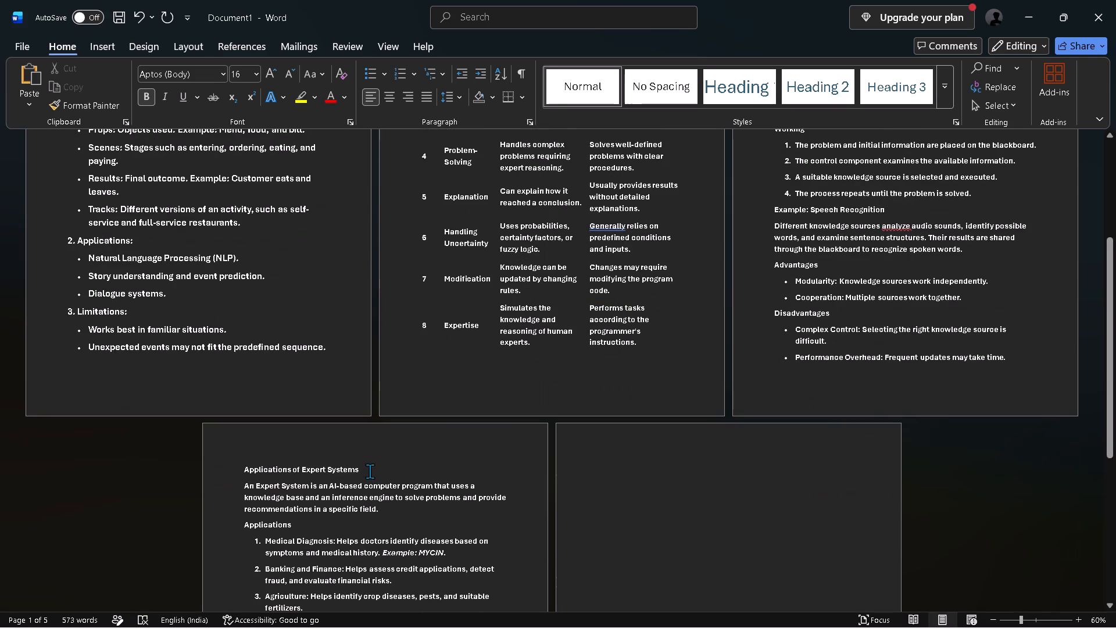
click(244, 398)
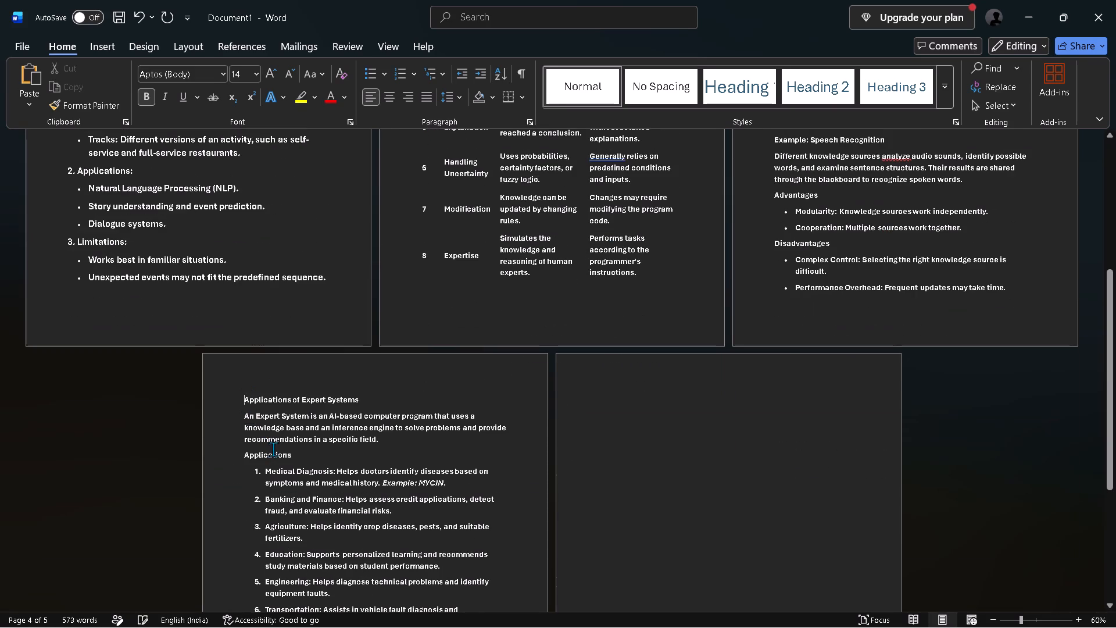
key(shift+parenright)
key(BackSpace)
text(())
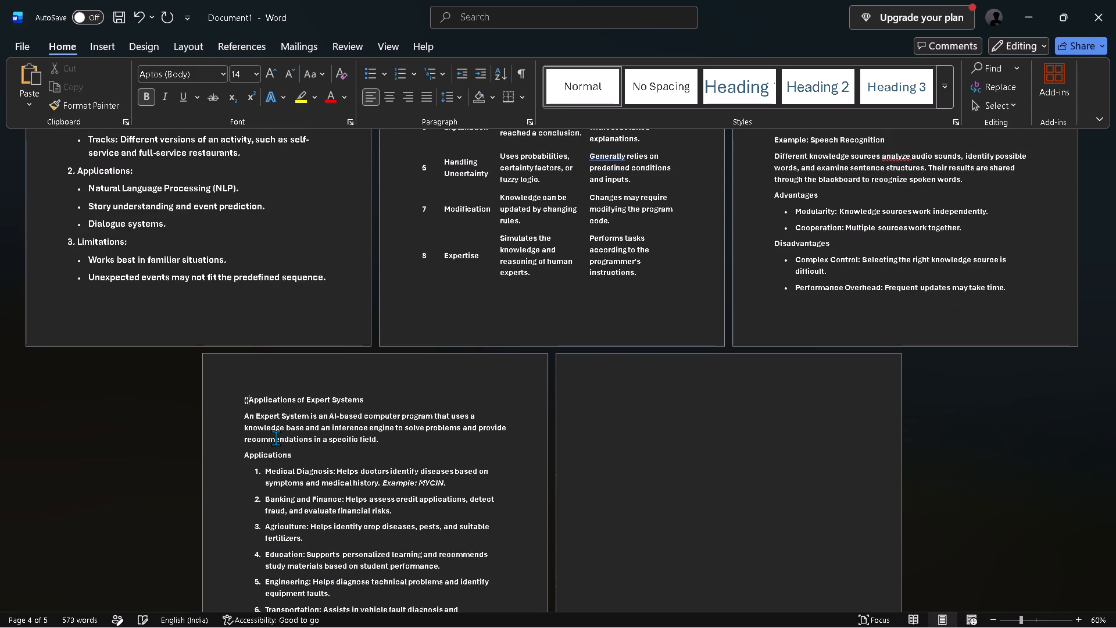
key(Left)
key(5)
key(BackSpace)
key(8)
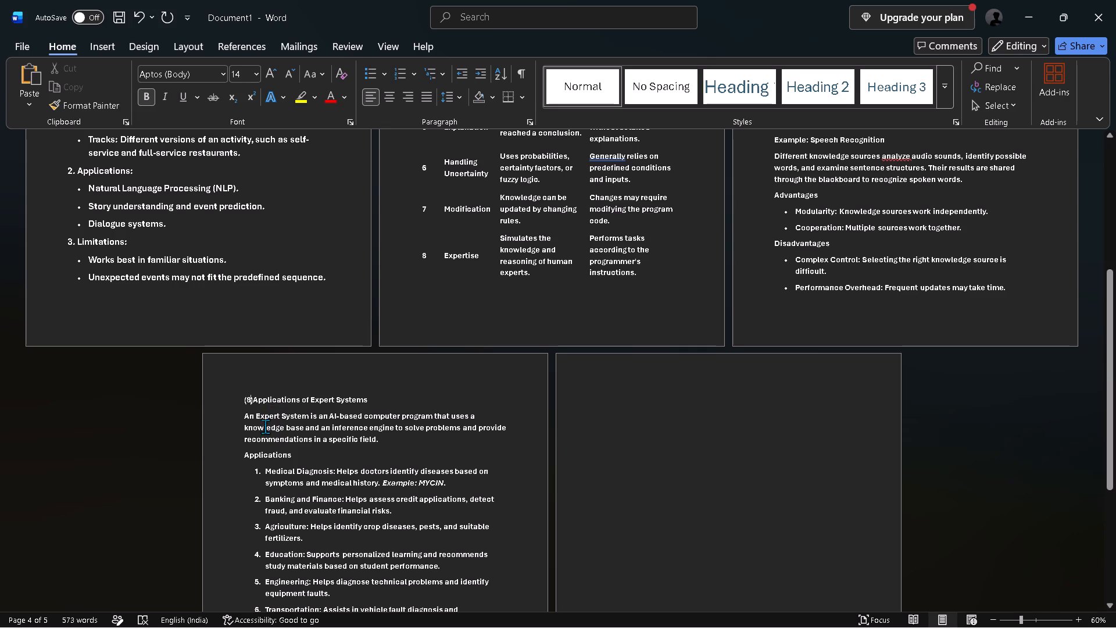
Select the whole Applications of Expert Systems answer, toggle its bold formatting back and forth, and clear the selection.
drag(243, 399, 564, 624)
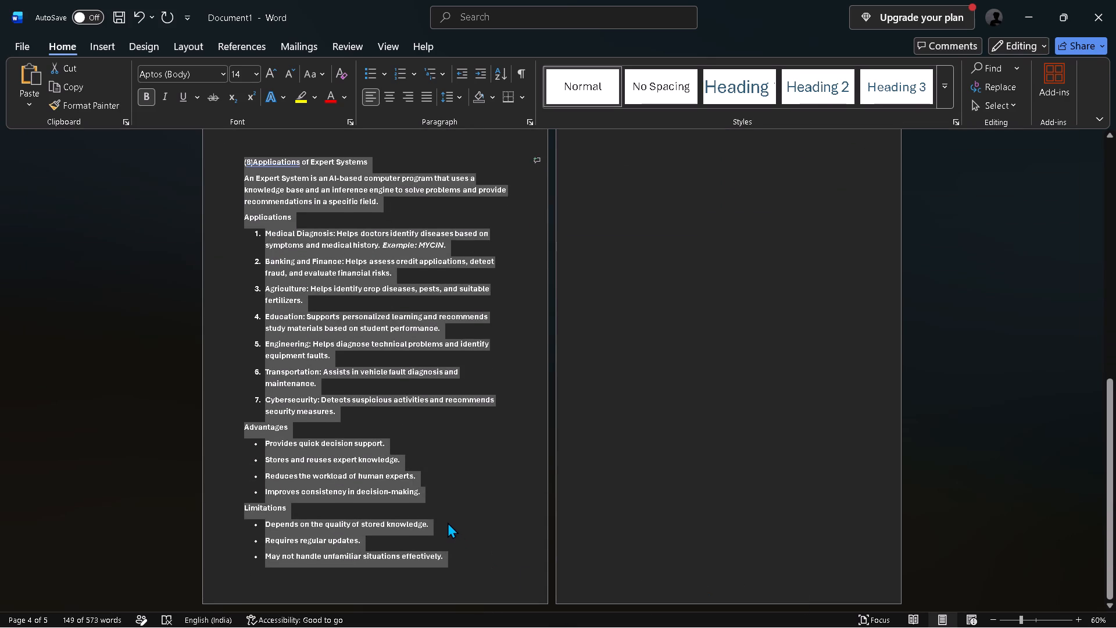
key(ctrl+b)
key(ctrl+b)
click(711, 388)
Save the answers document as 4 in the Downloads folder.
scroll(663, 397, up, 3)
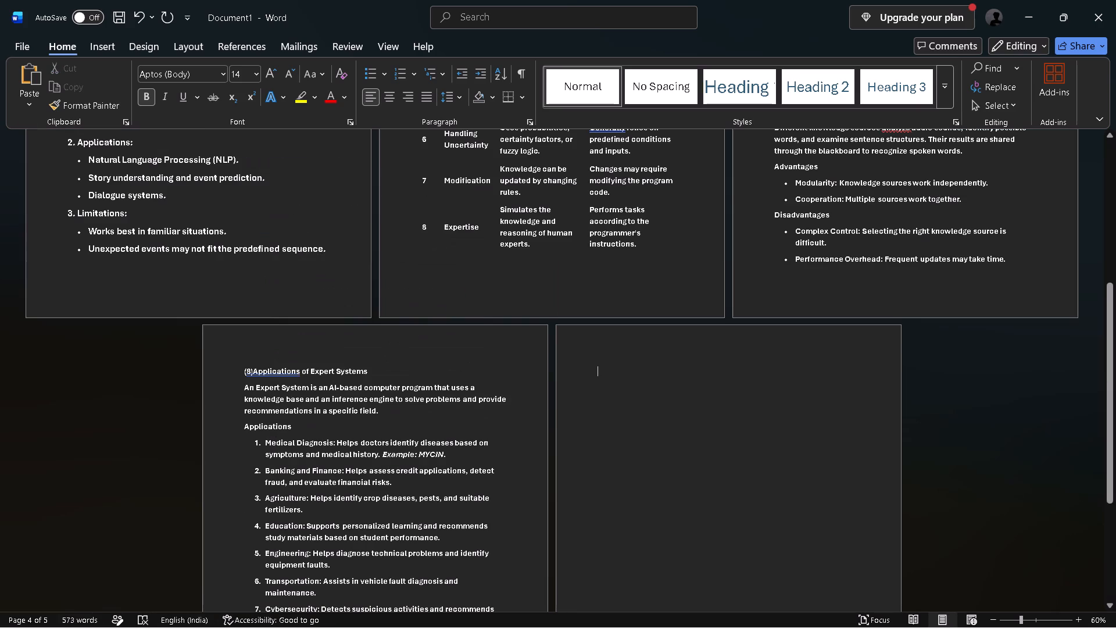
scroll(38, 142, up, 3)
key(ctrl+s)
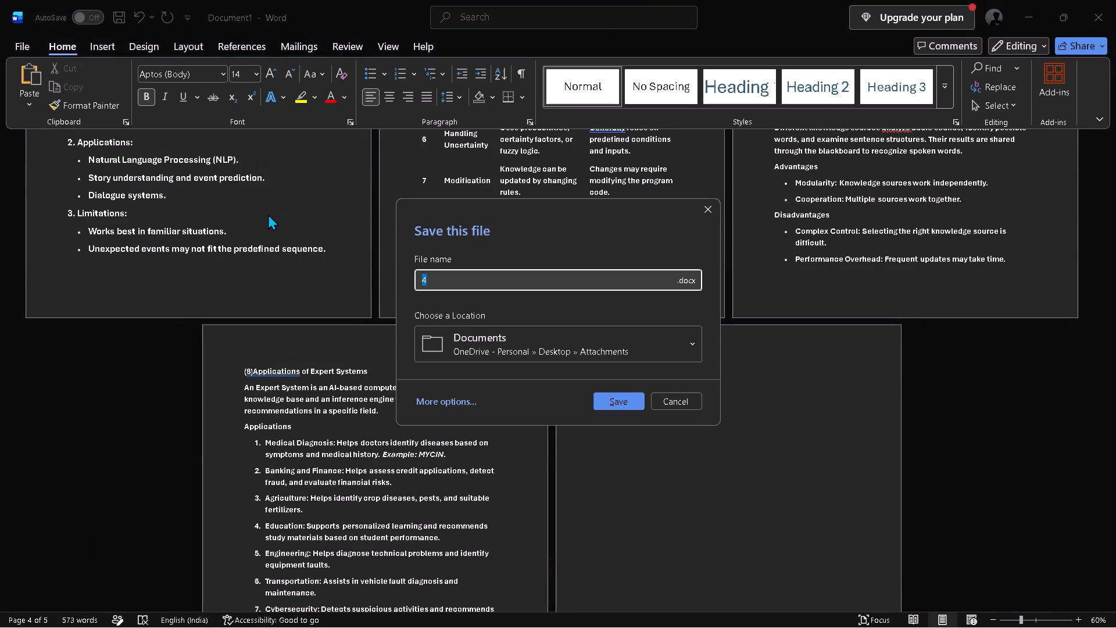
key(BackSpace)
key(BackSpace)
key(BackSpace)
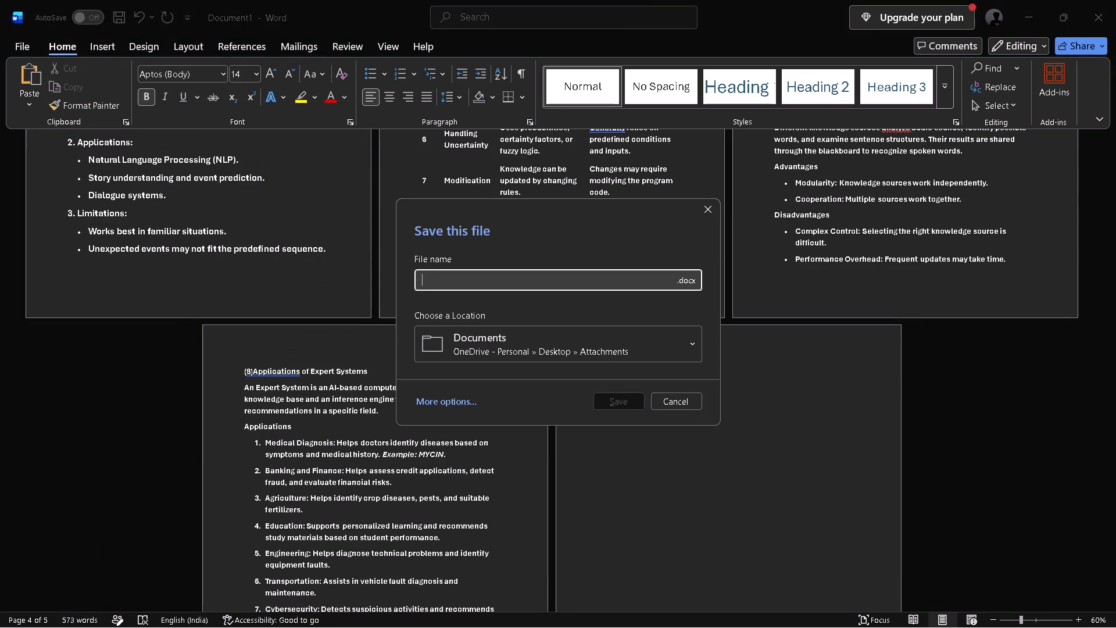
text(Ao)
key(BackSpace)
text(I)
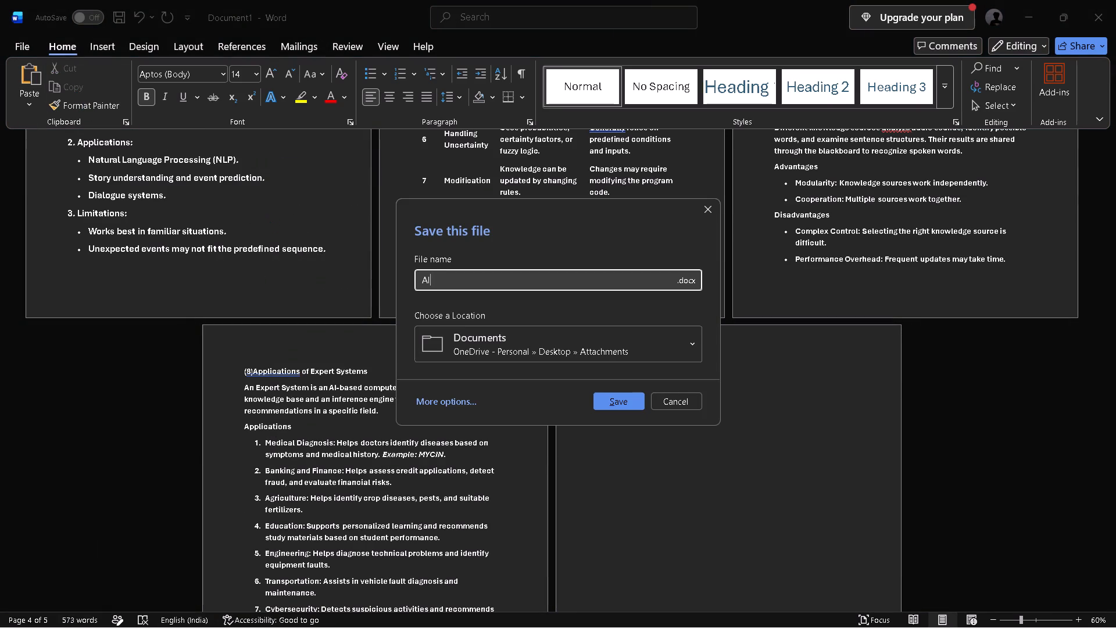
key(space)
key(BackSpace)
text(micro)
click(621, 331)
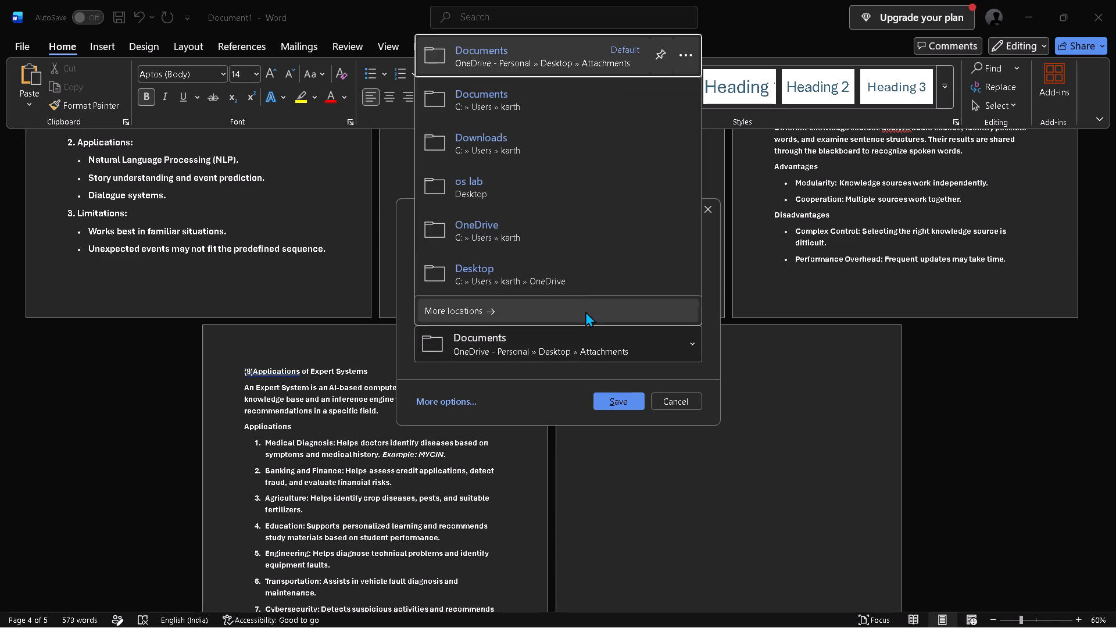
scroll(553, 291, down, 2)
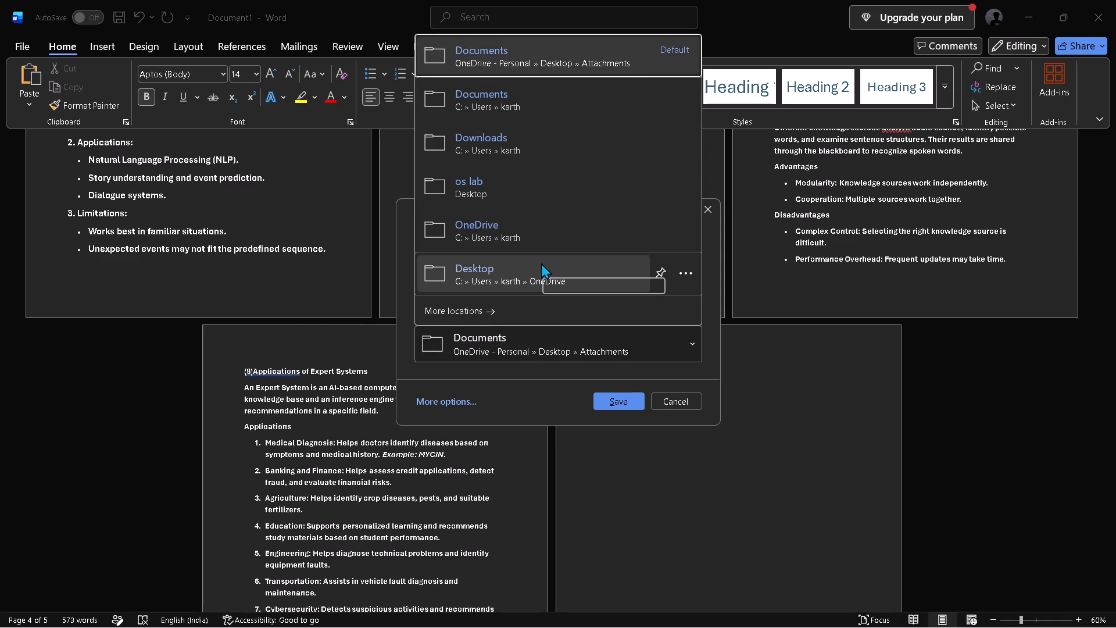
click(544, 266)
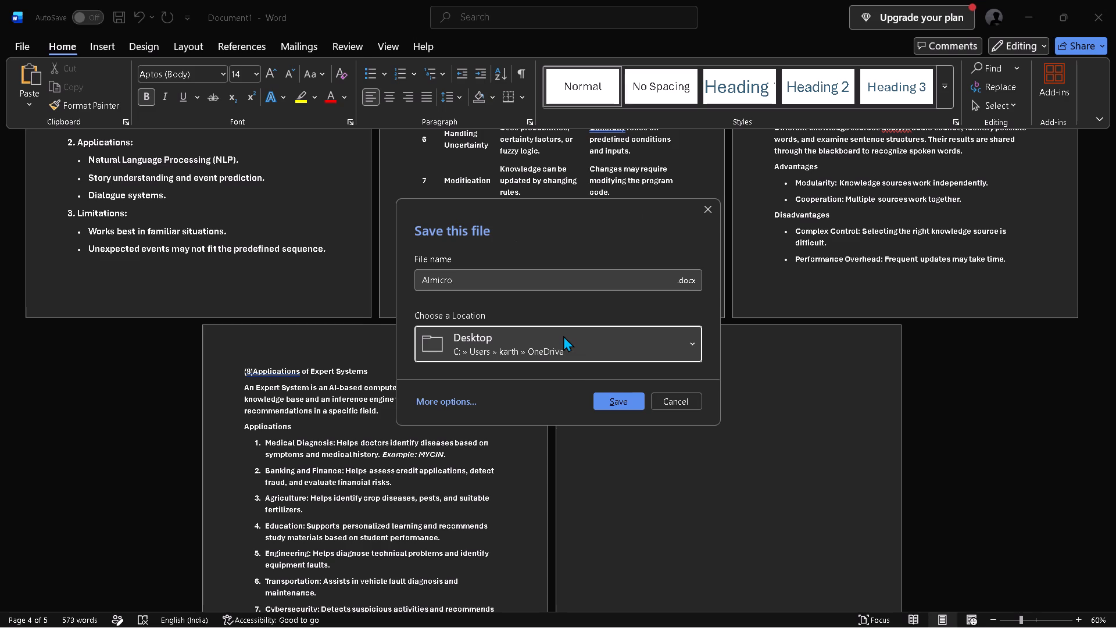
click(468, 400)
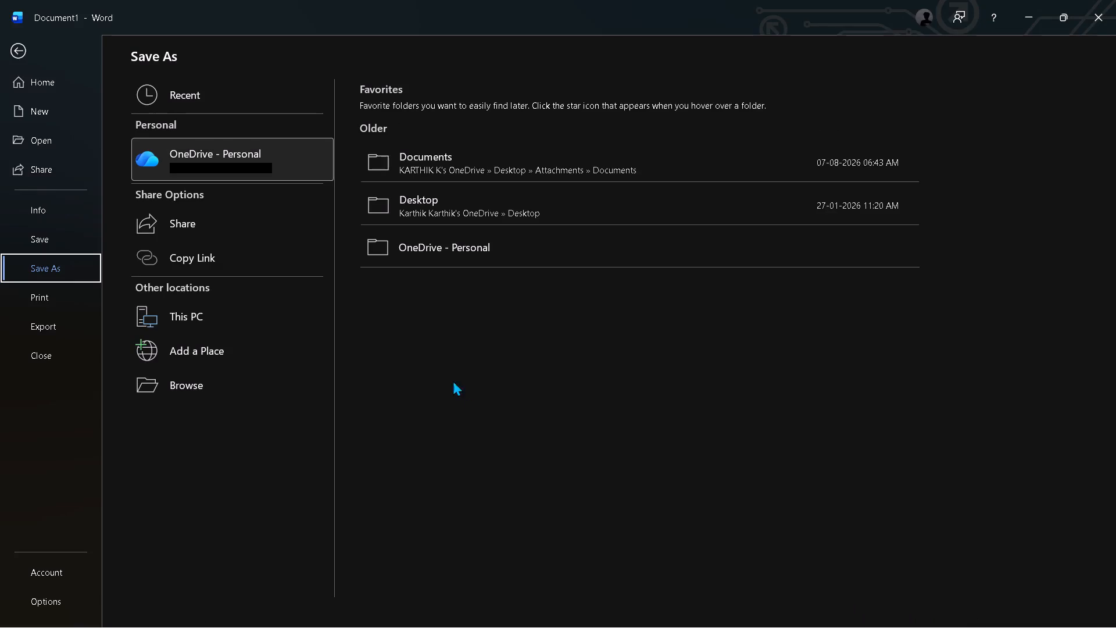
Close the answers document, saving its changes under the file name 4 in the Downloads folder.
click(1115, 0)
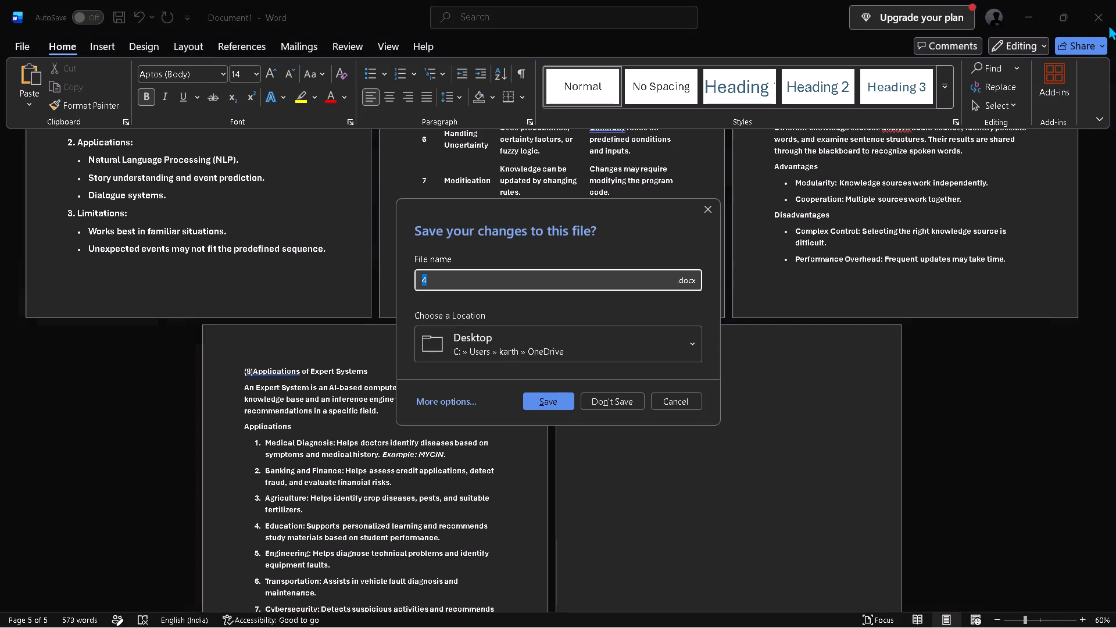
click(627, 344)
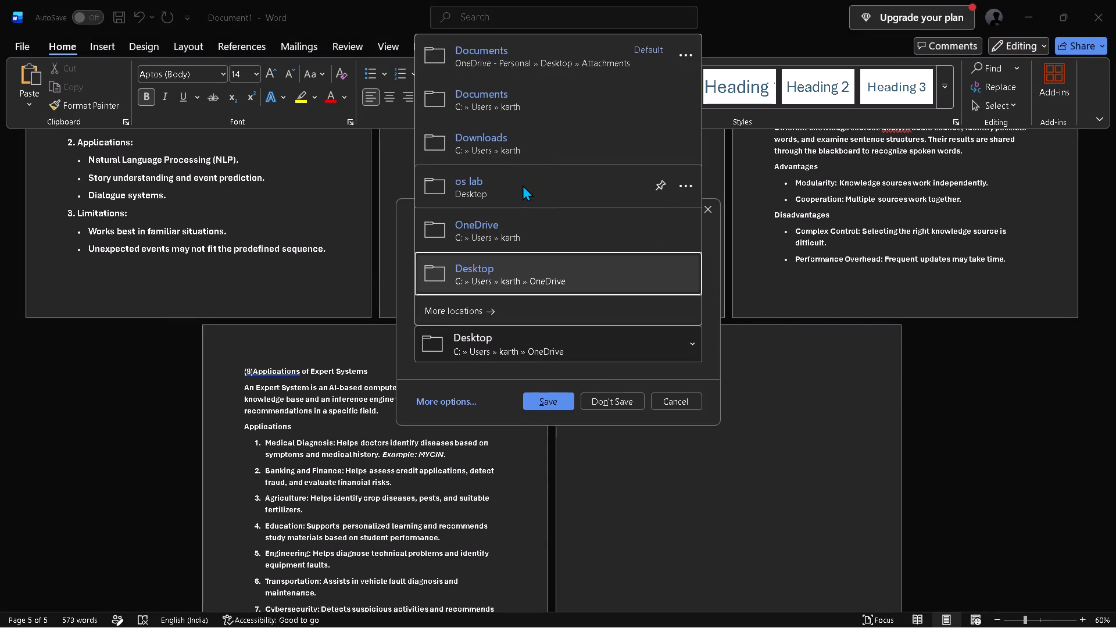
click(528, 156)
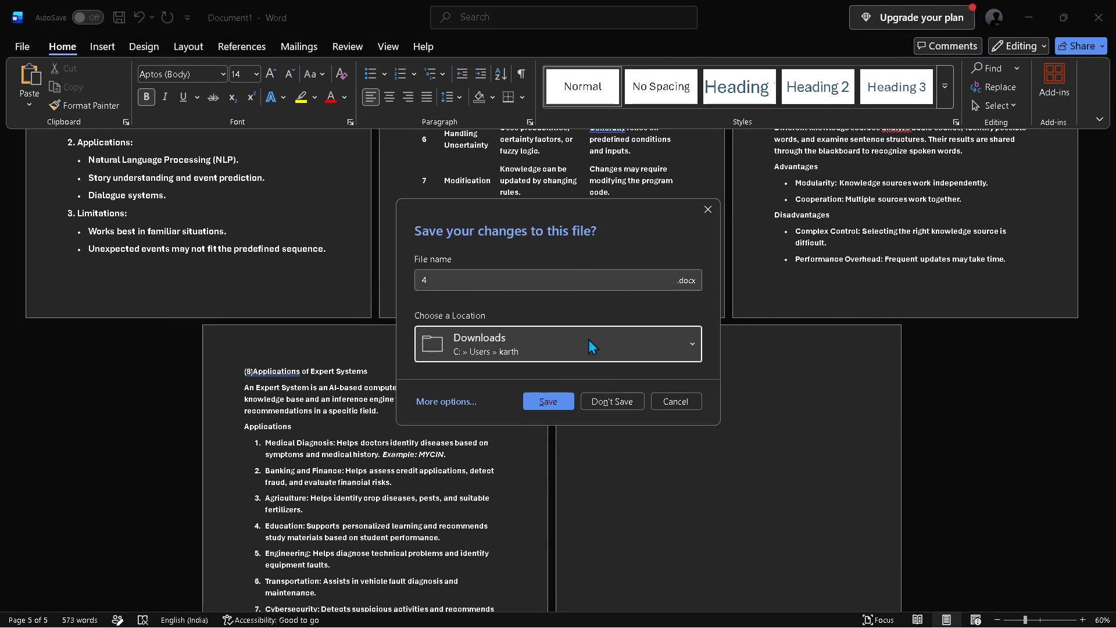
click(557, 401)
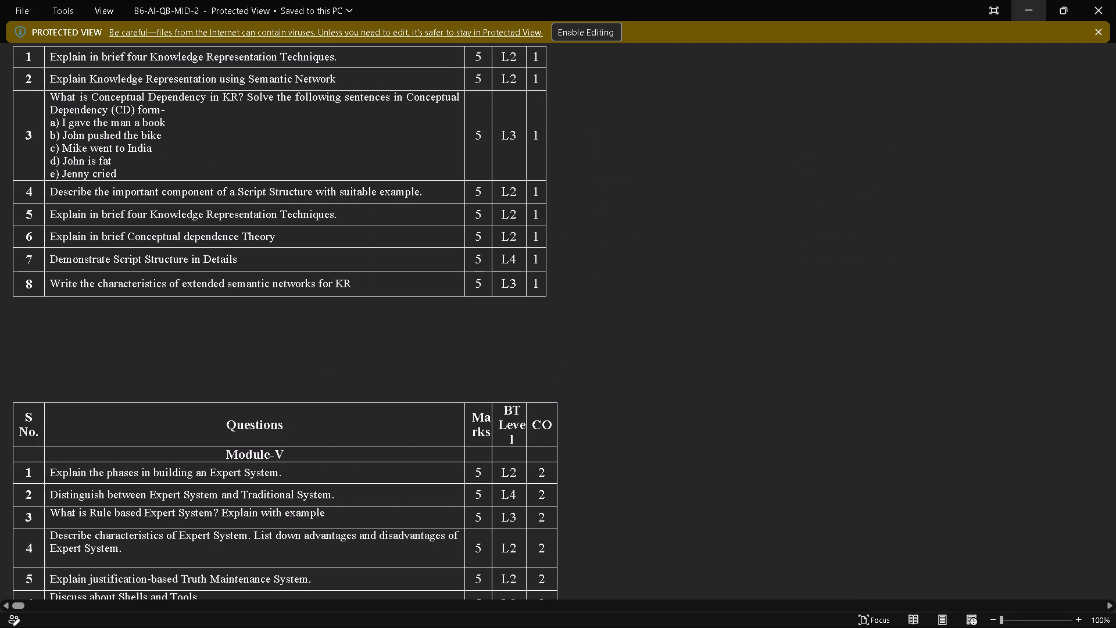
Switch to File Explorer and reopen the saved Word document 4 from the recent files.
key(alt+Tab)
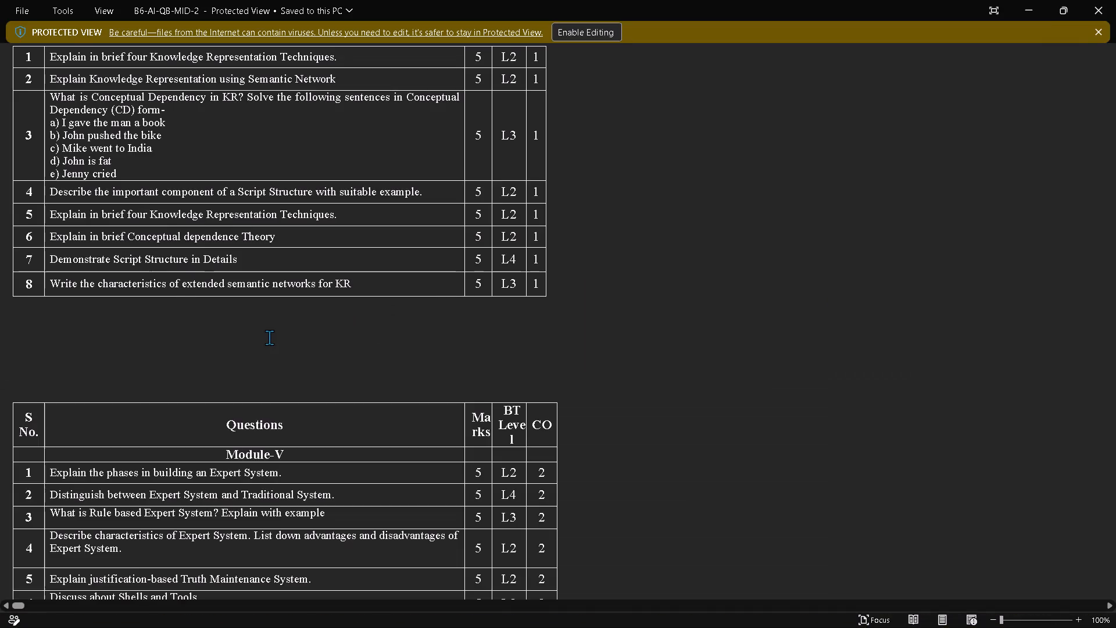
key(super+e)
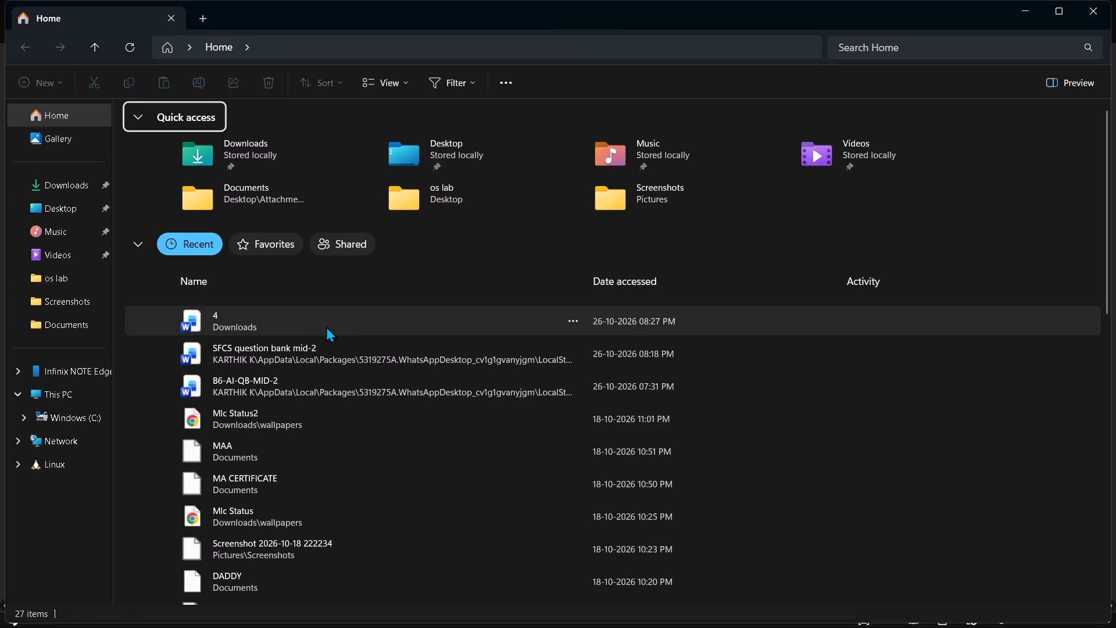
click(326, 326)
double_click(326, 326)
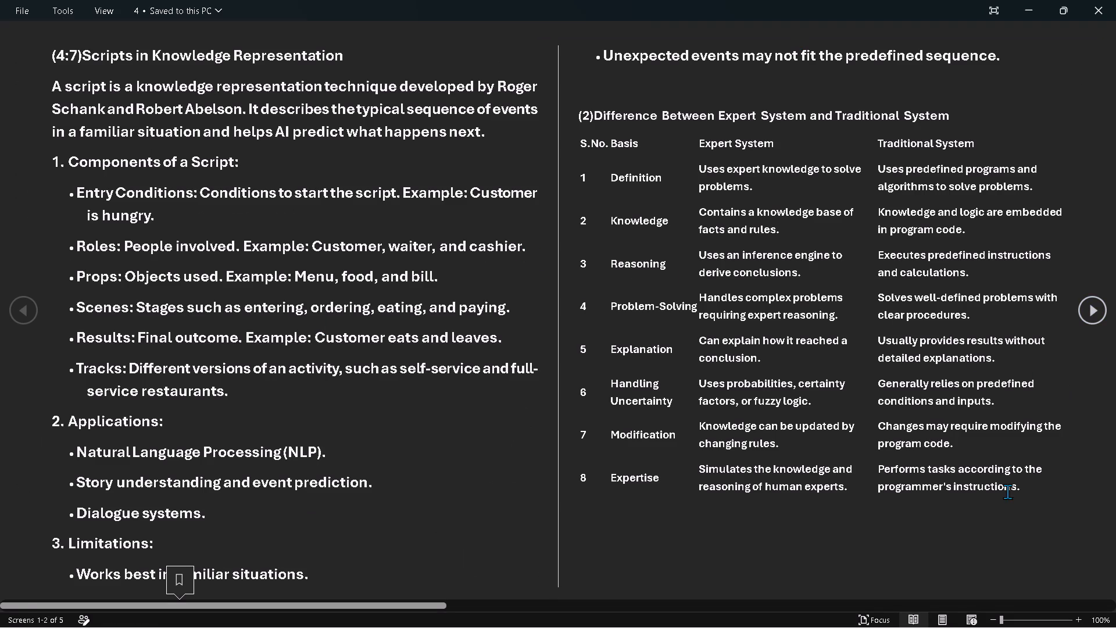
View the saved document 4 in Print Layout, close it, and switch to the File Explorer window.
click(947, 619)
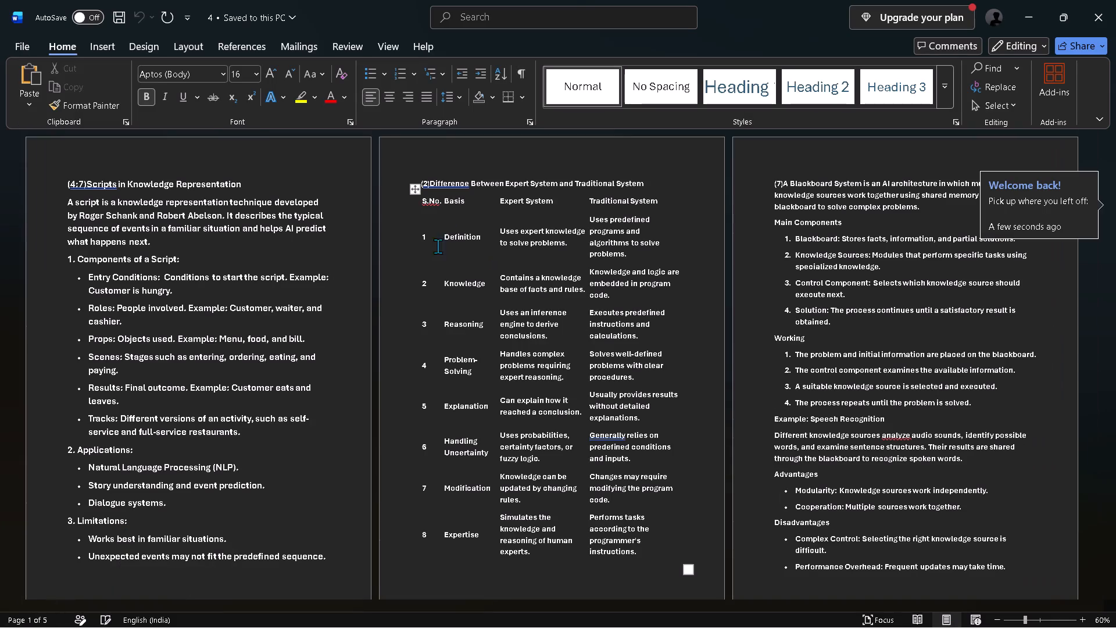
click(1115, 0)
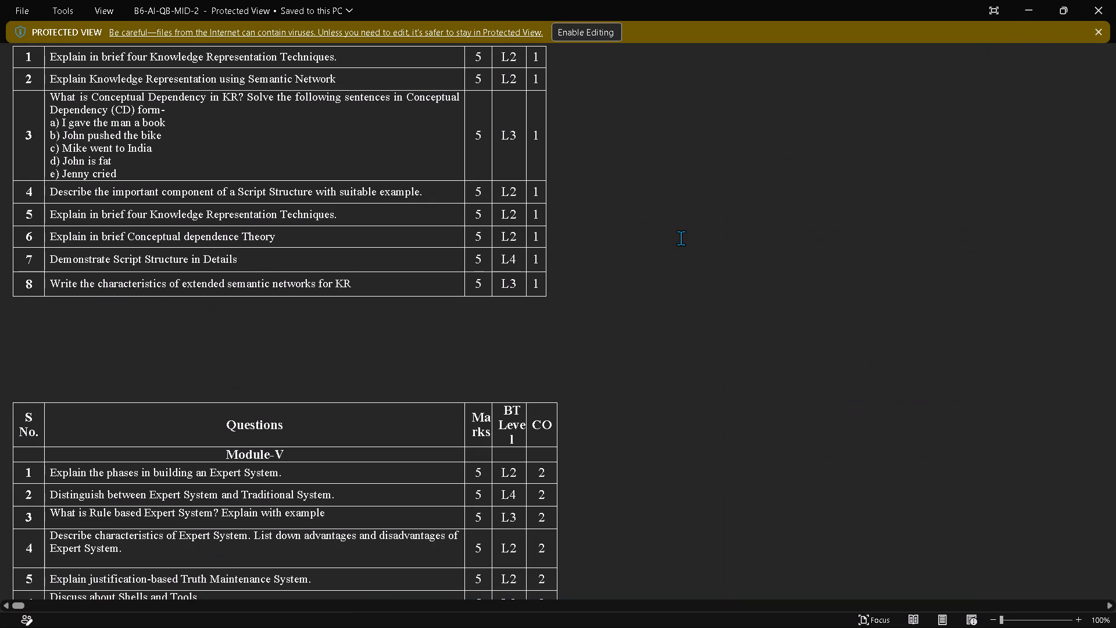
key(alt+Tab)
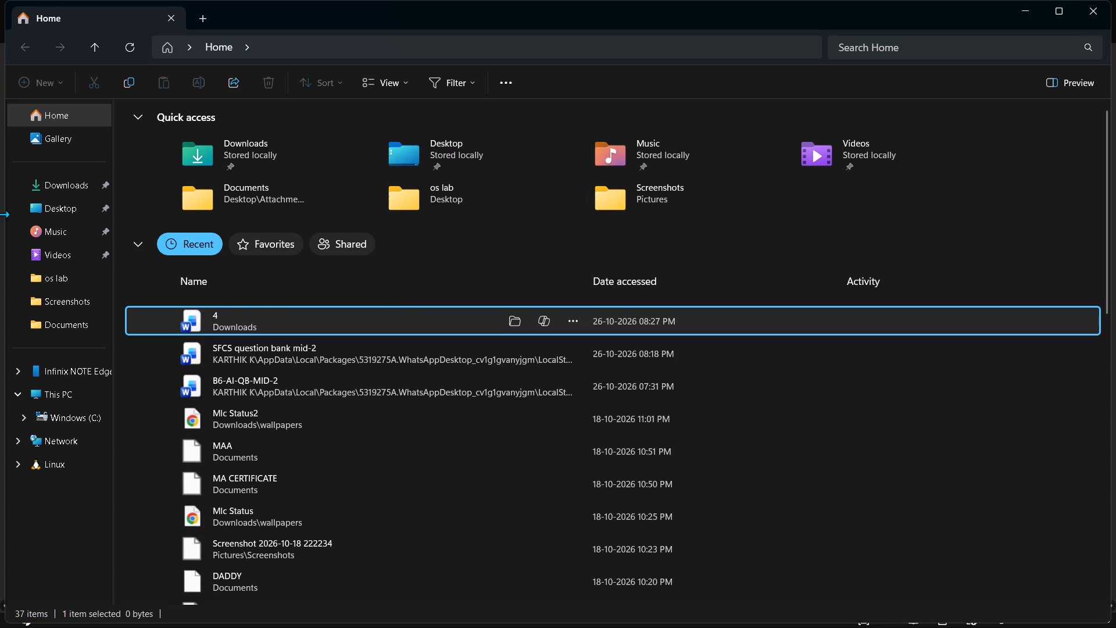
Open document 4 from the Downloads folder, look through its answer pages from Scripts to Applications of Expert Systems, and close it.
click(53, 192)
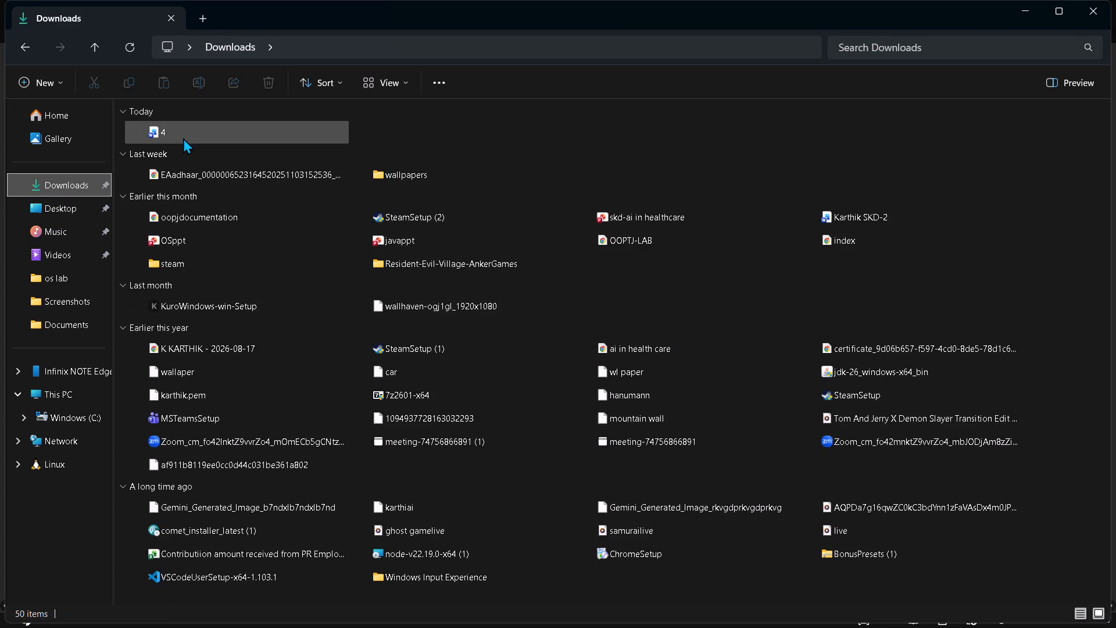
click(183, 138)
double_click(182, 138)
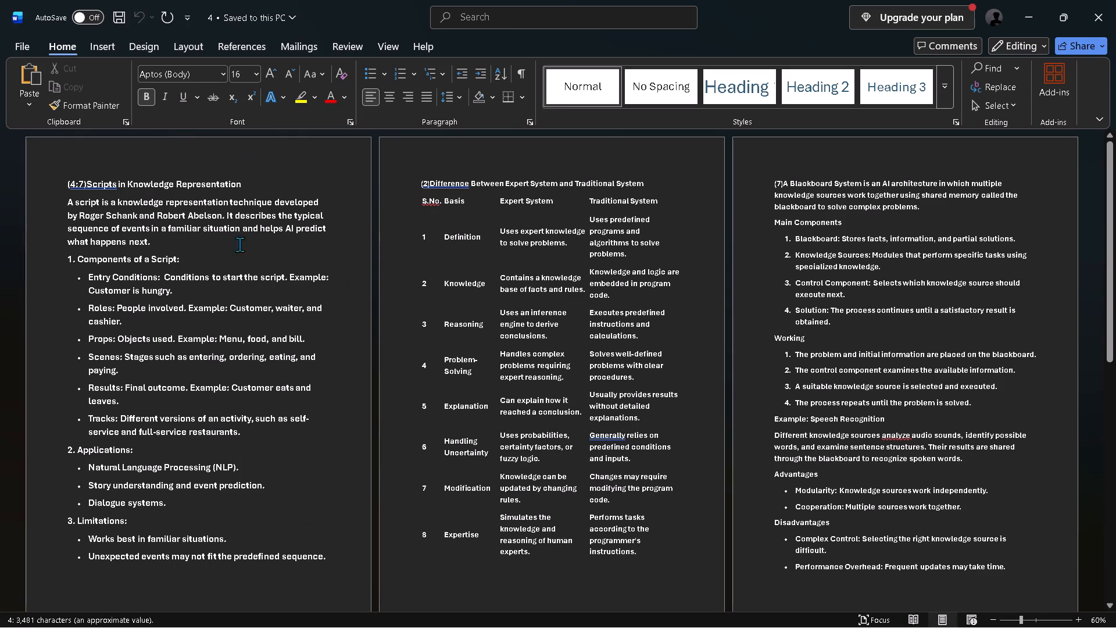
scroll(341, 501, down, 1)
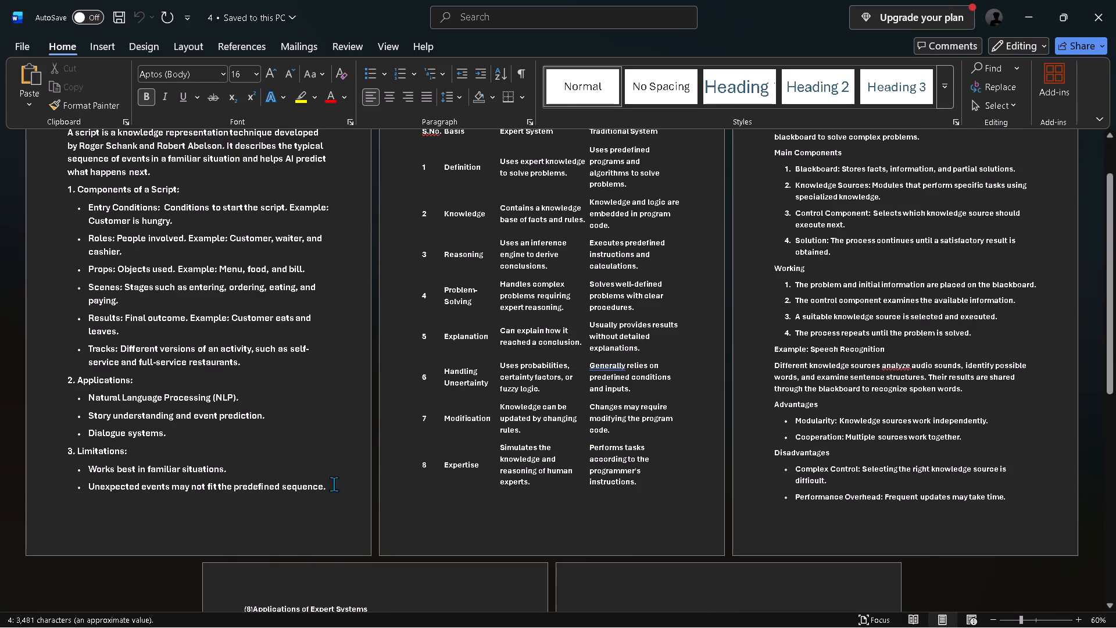
scroll(378, 424, up, 2)
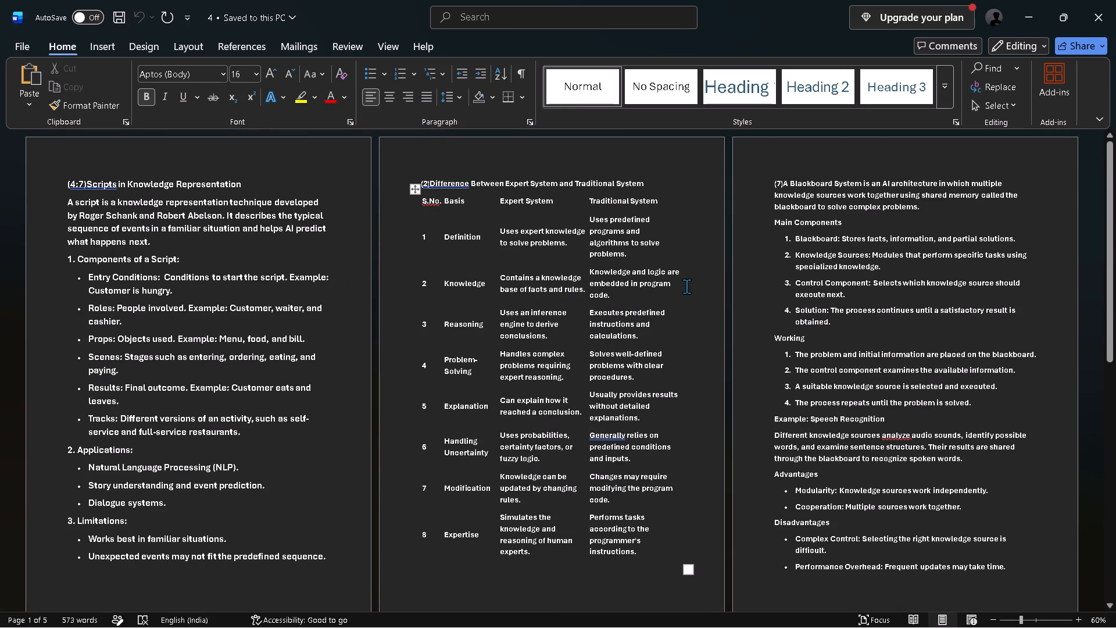
scroll(689, 286, down, 6)
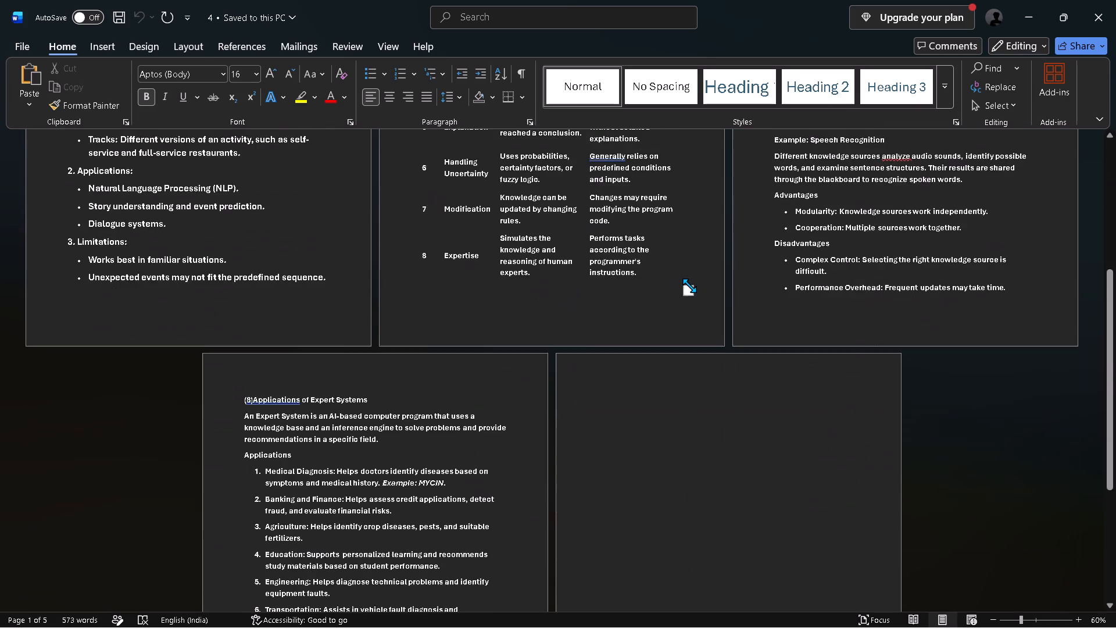
scroll(689, 286, down, 7)
click(1115, 0)
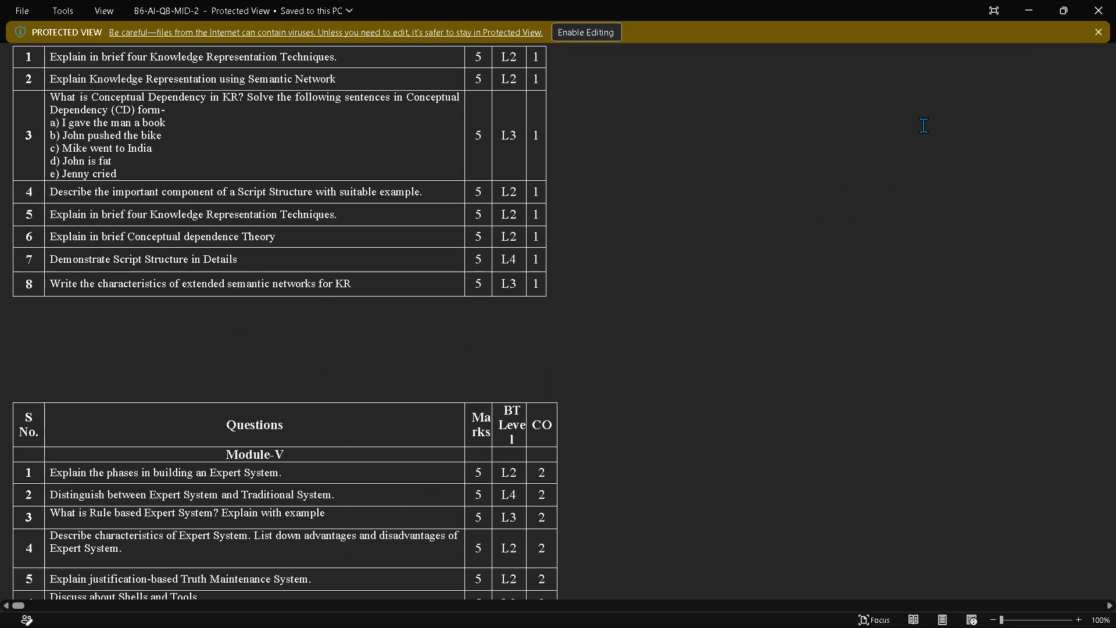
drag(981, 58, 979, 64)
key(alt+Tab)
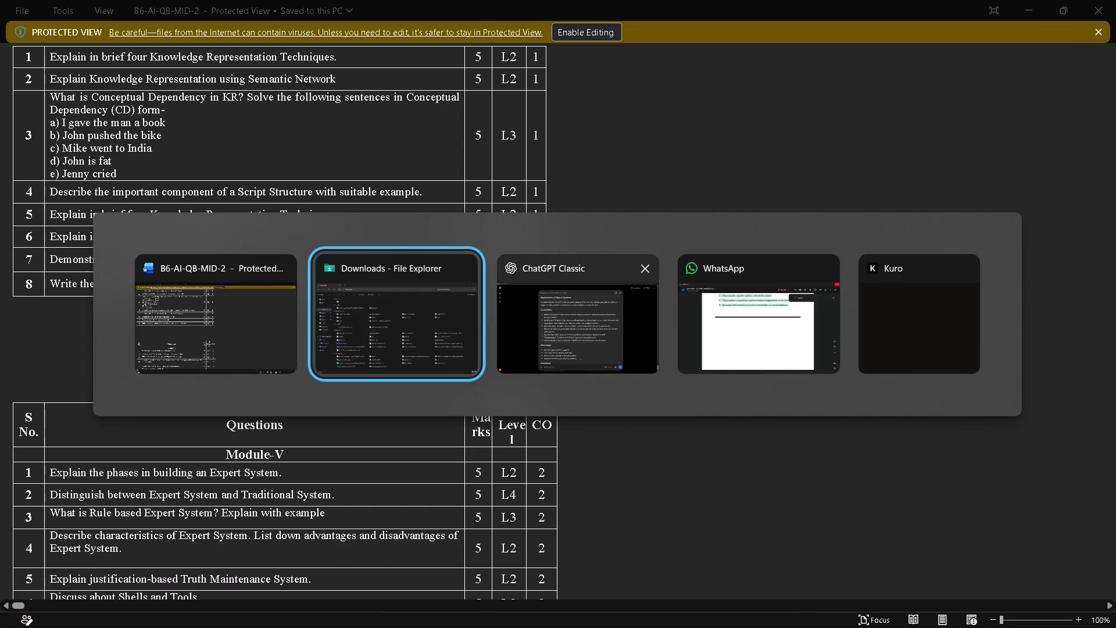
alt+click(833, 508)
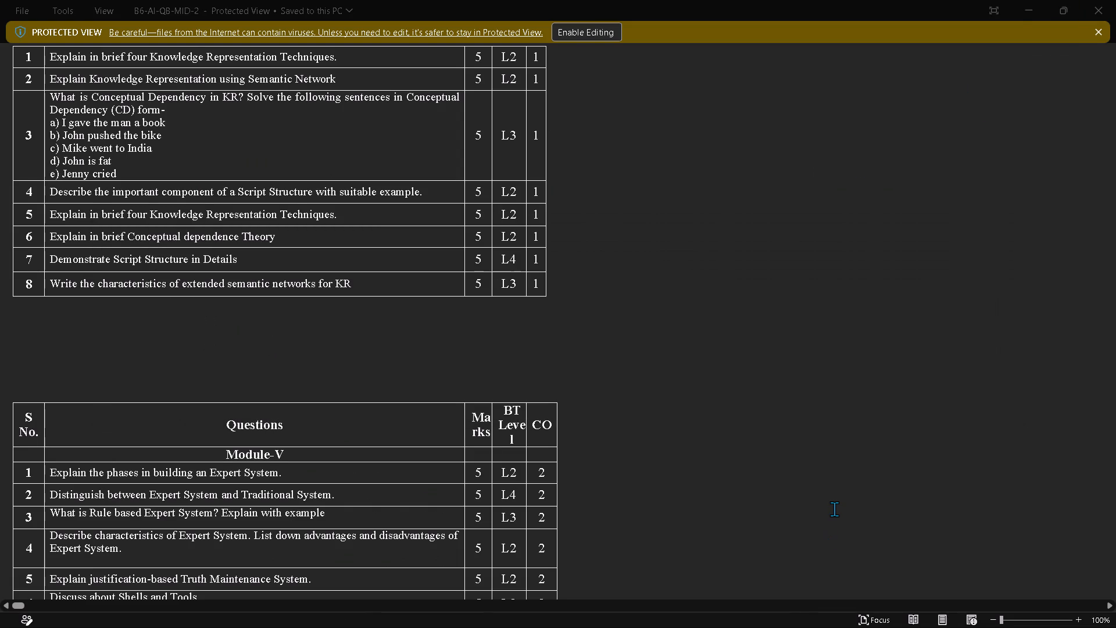